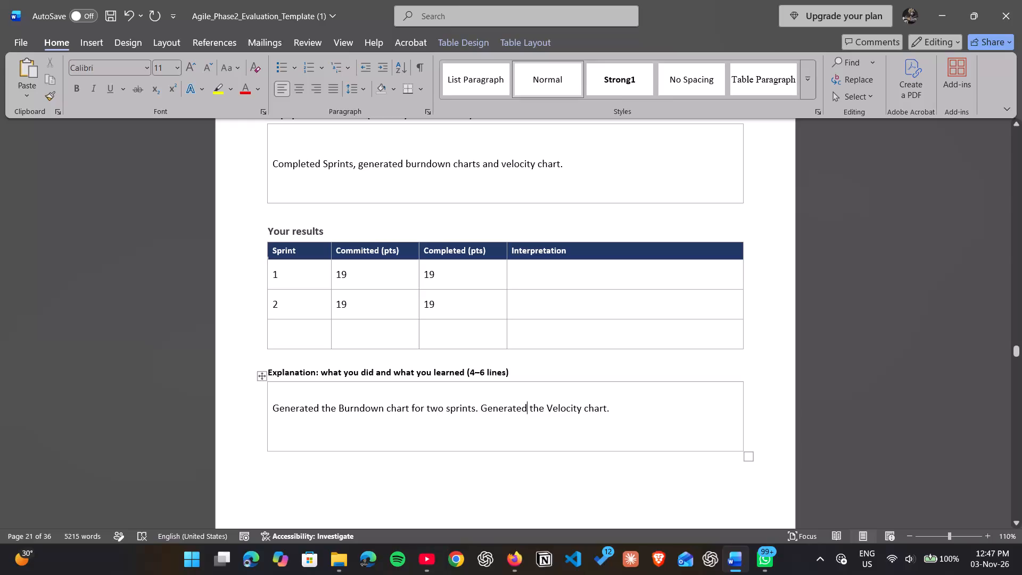
# In the Explanation box, add a new line starting with "What is learned -" below the sentence about the generated charts.
pyautogui.scroll(-2, 340, 377)
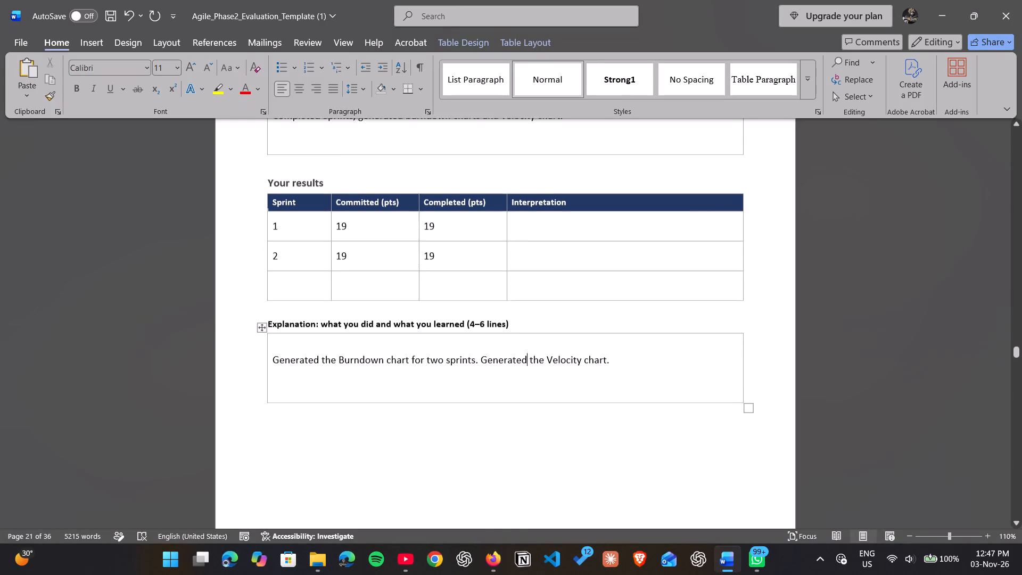
pyautogui.scroll(-1, 340, 377)
pyautogui.click(617, 346)
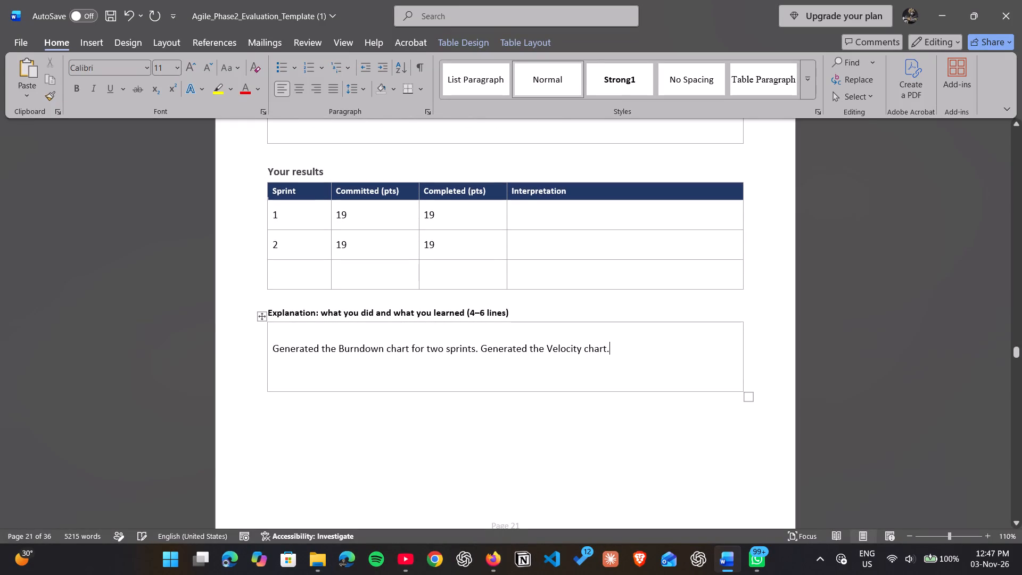
pyautogui.press('space')
pyautogui.press('BackSpace')
pyautogui.press('BackSpace')
pyautogui.write('.')
pyautogui.press('space')
pyautogui.write('I le')
pyautogui.press('BackSpace')
pyautogui.press('BackSpace')
pyautogui.press('BackSpace')
pyautogui.press('BackSpace')
pyautogui.press('BackSpace')
pyautogui.press('Return')
pyautogui.write('What is leanred')
pyautogui.press('space')
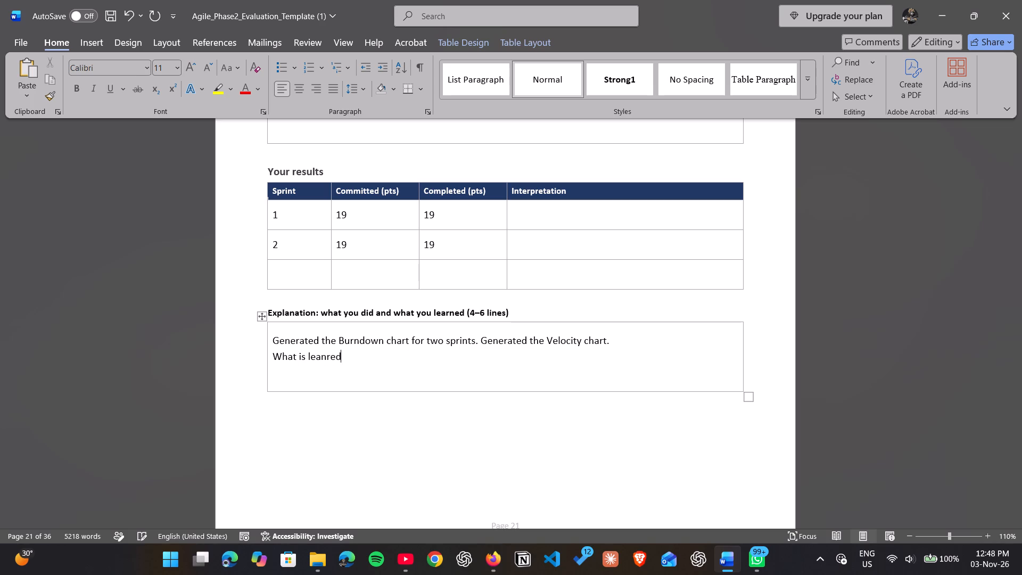
pyautogui.press('BackSpace')
pyautogui.press('BackSpace')
pyautogui.press('BackSpace')
pyautogui.press('BackSpace')
pyautogui.press('BackSpace')
pyautogui.write('rned -')
pyautogui.press('space')
# Begin the learning statement on that line with "Velocity chart".
pyautogui.write('Veloct')
pyautogui.press('BackSpace')
pyautogui.press('t')
pyautogui.press('BackSpace')
pyautogui.write('ity chart')
pyautogui.press('space')
# Switch to Firefox and search the web in a new tab for "velocirty chart vs burndown chart".
pyautogui.hotkey('alt', 'Tab')
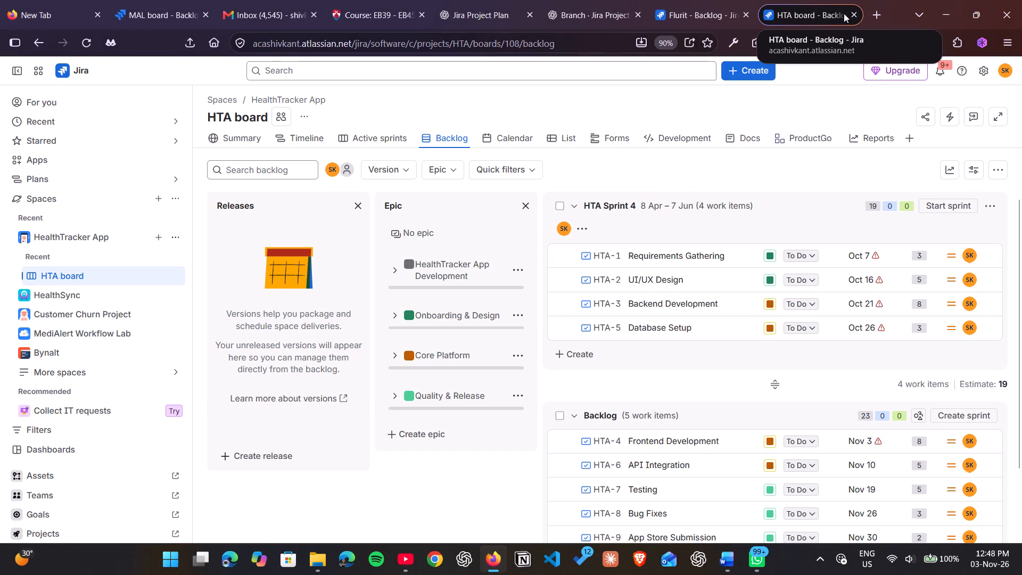
pyautogui.click(869, 14)
pyautogui.write('velocirty vs')
pyautogui.press('space')
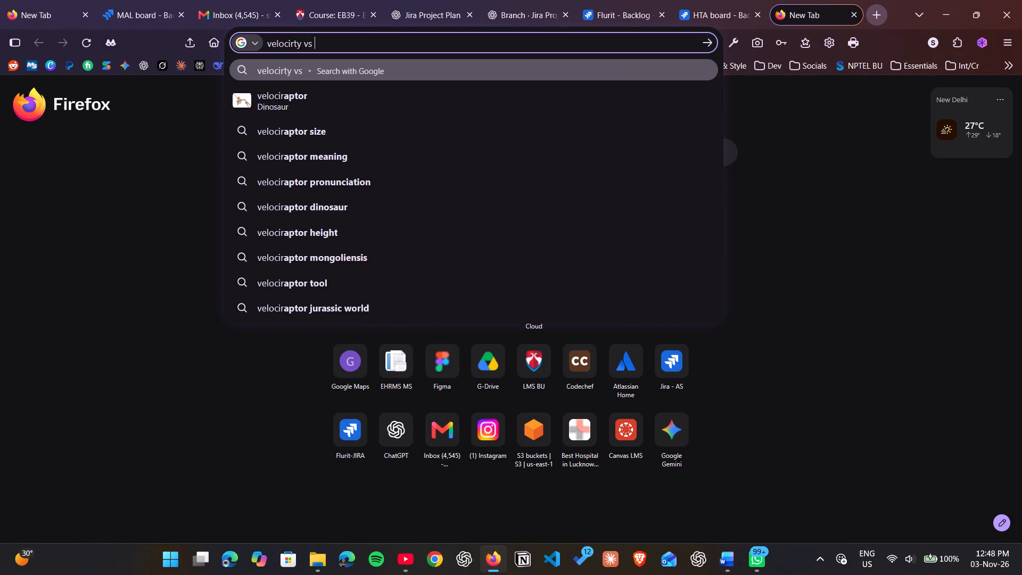
pyautogui.press('BackSpace')
pyautogui.press('BackSpace')
pyautogui.press('BackSpace')
pyautogui.press('BackSpace')
pyautogui.press('space')
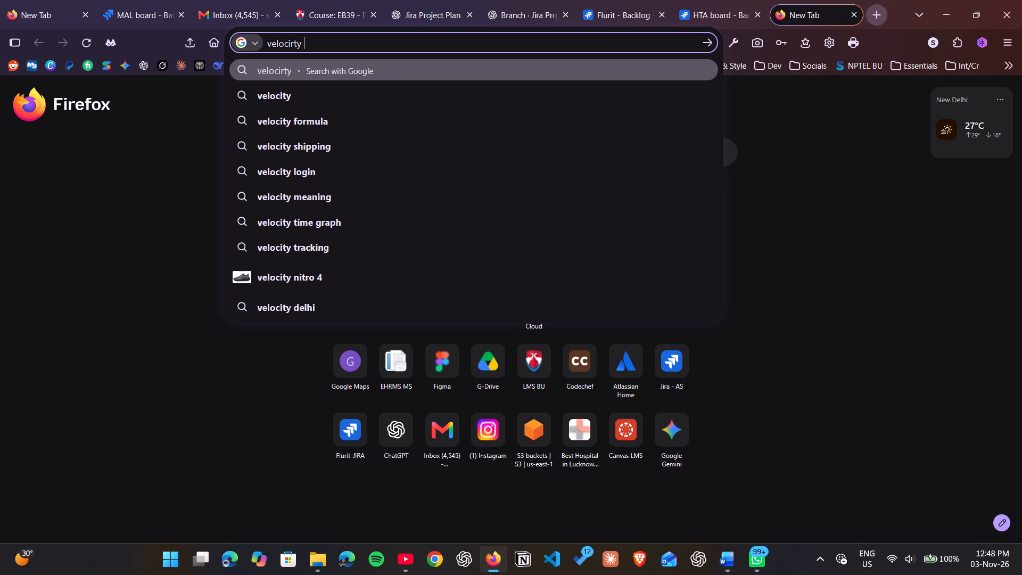
pyautogui.write('chart vs burndown chart')
pyautogui.press('Return')
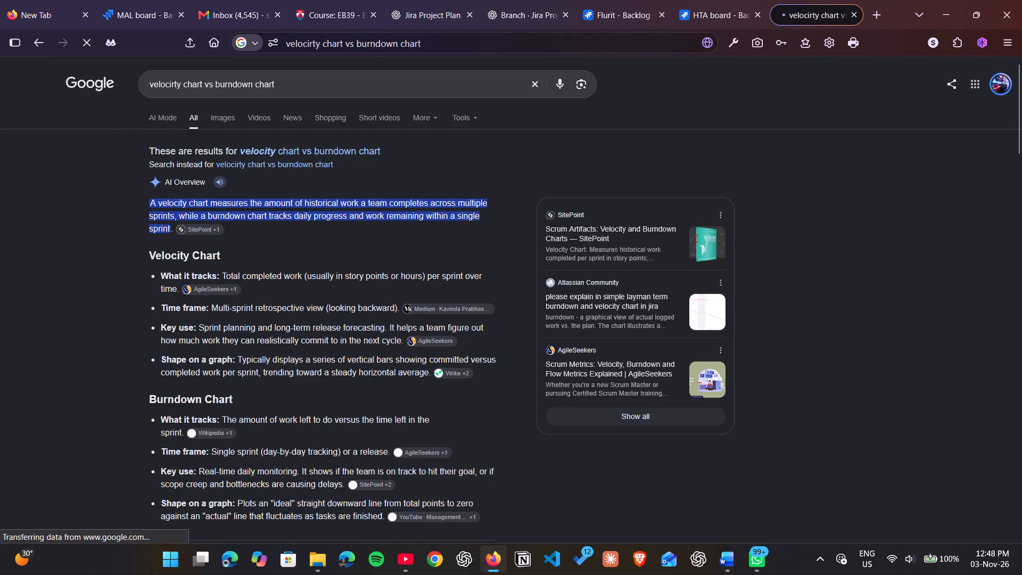
# Refine the search by adding "in jira" and use the suggested spelling "velocity chart vs burndown chart in jira".
pyautogui.click(413, 84)
pyautogui.press('space')
pyautogui.write('in jira')
pyautogui.press('Return')
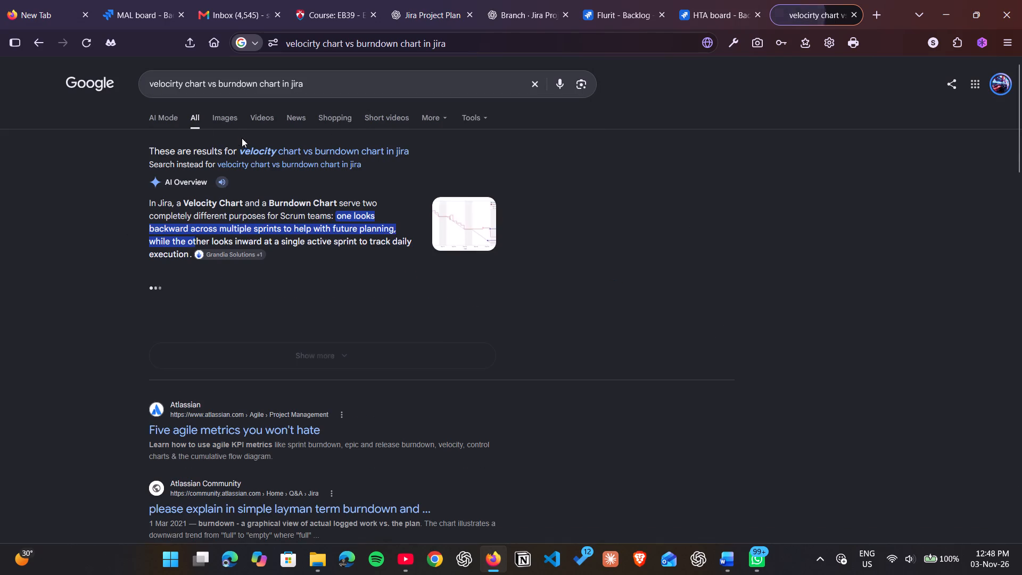
pyautogui.click(267, 157)
pyautogui.click(273, 151)
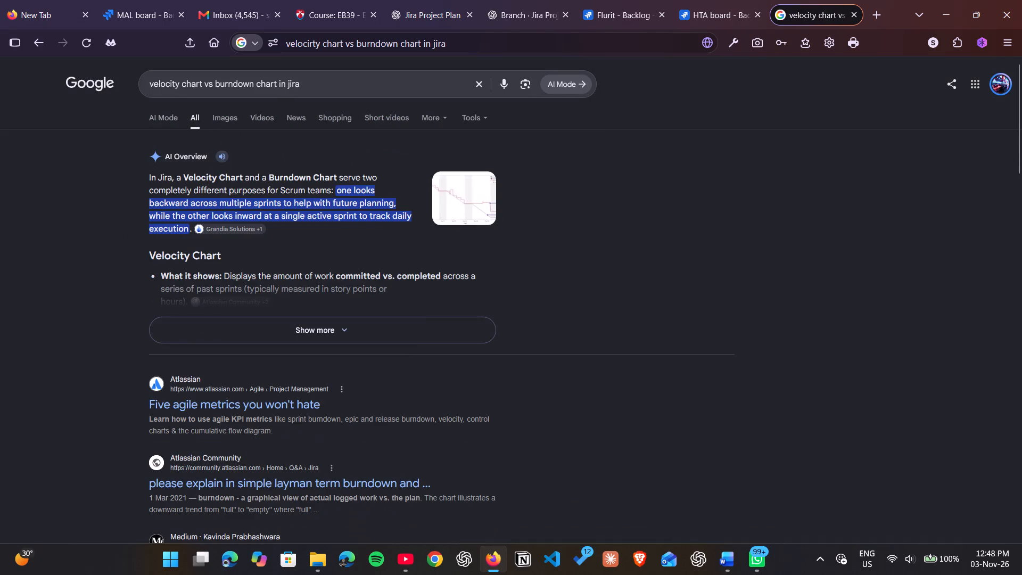
# Expand the AI Overview and read how velocity and burndown charts differ in Jira.
pyautogui.click(217, 314)
pyautogui.scroll(-1, 217, 314)
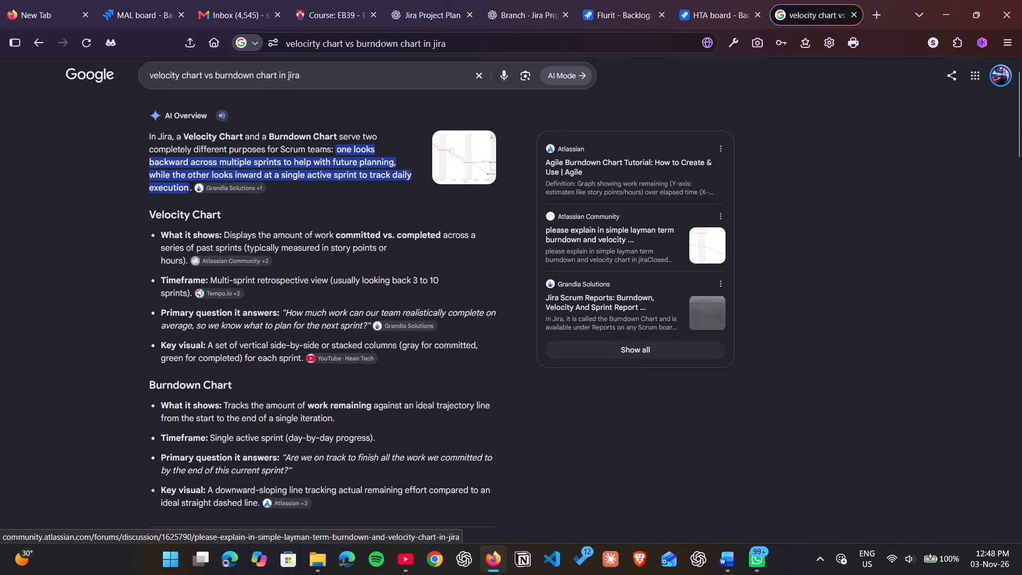
pyautogui.scroll(-1, 217, 314)
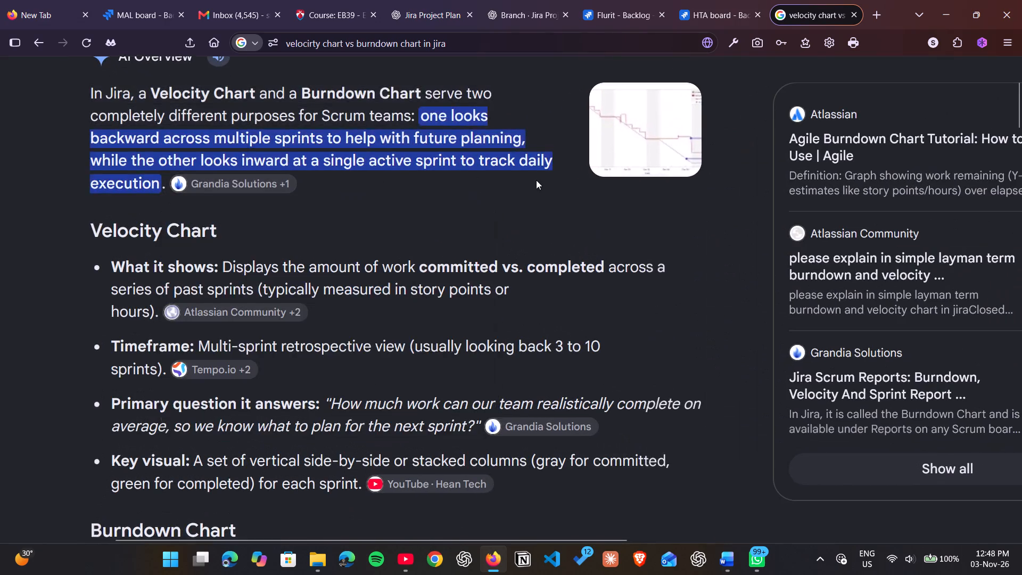
pyautogui.scroll(-4, 536, 180)
pyautogui.scroll(4, 328, 237)
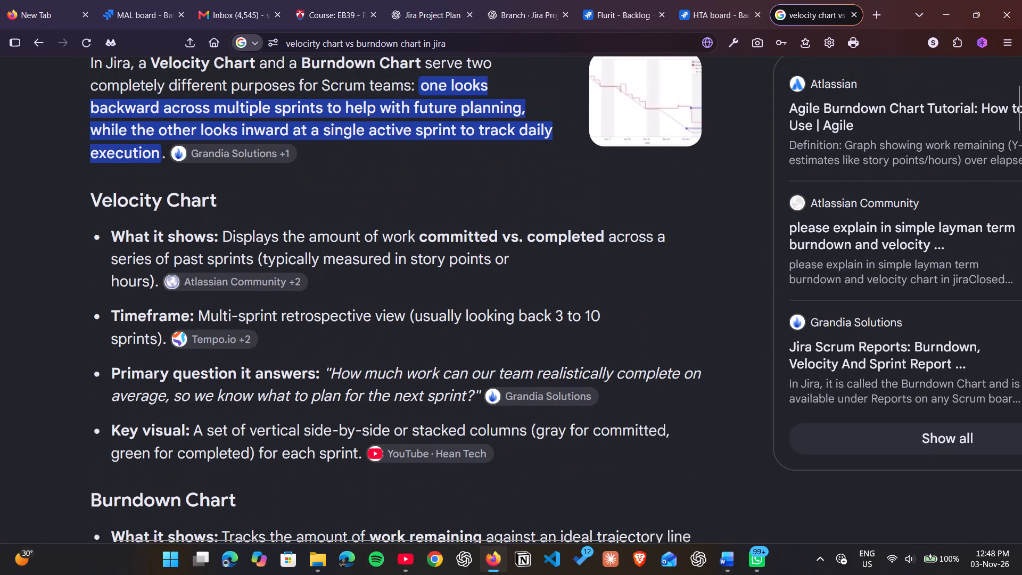
pyautogui.scroll(-1, 328, 237)
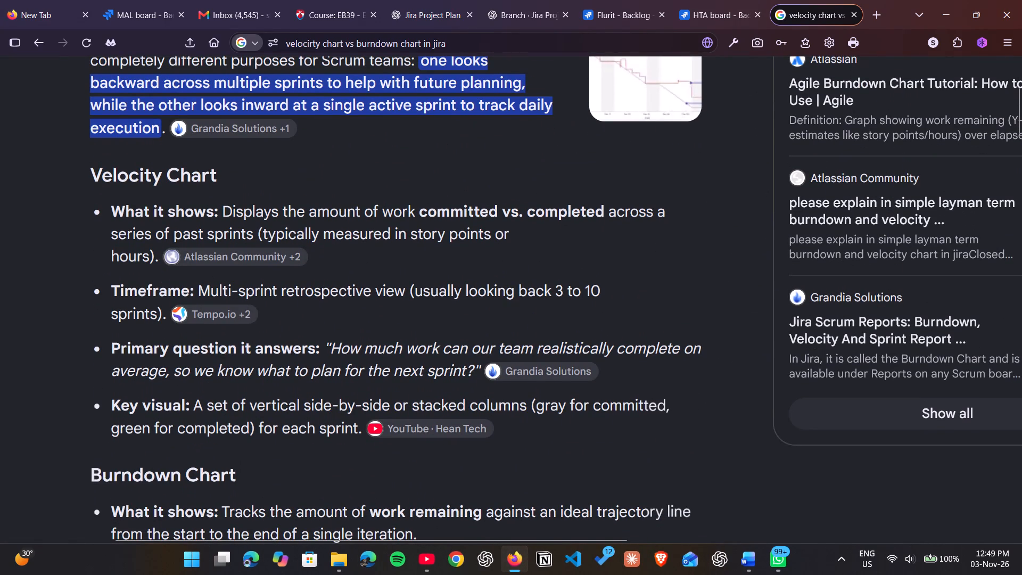
pyautogui.moveTo(283, 213); pyautogui.dragTo(599, 213)
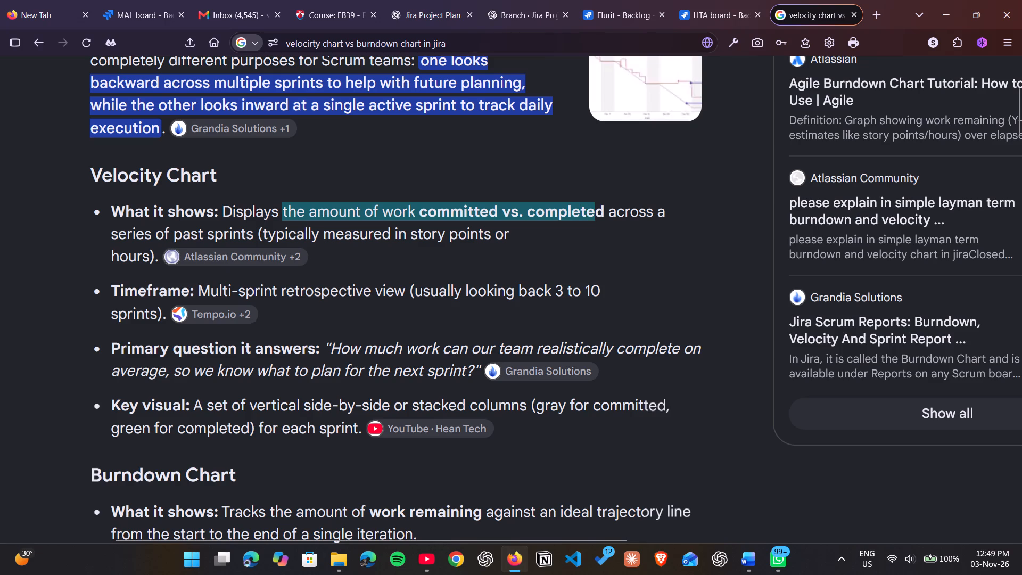
pyautogui.moveTo(599, 213); pyautogui.dragTo(604, 213)
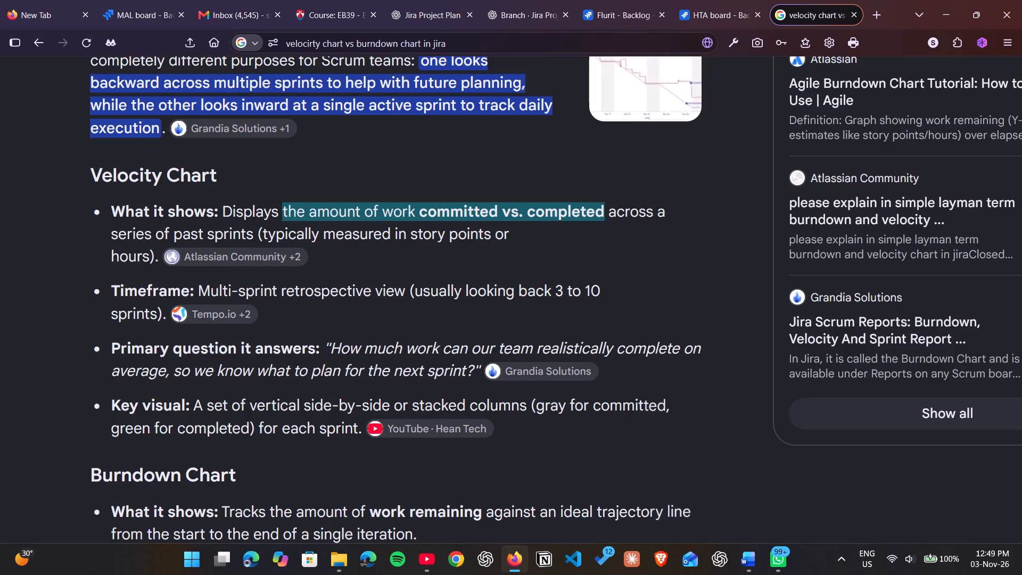
pyautogui.click(604, 213)
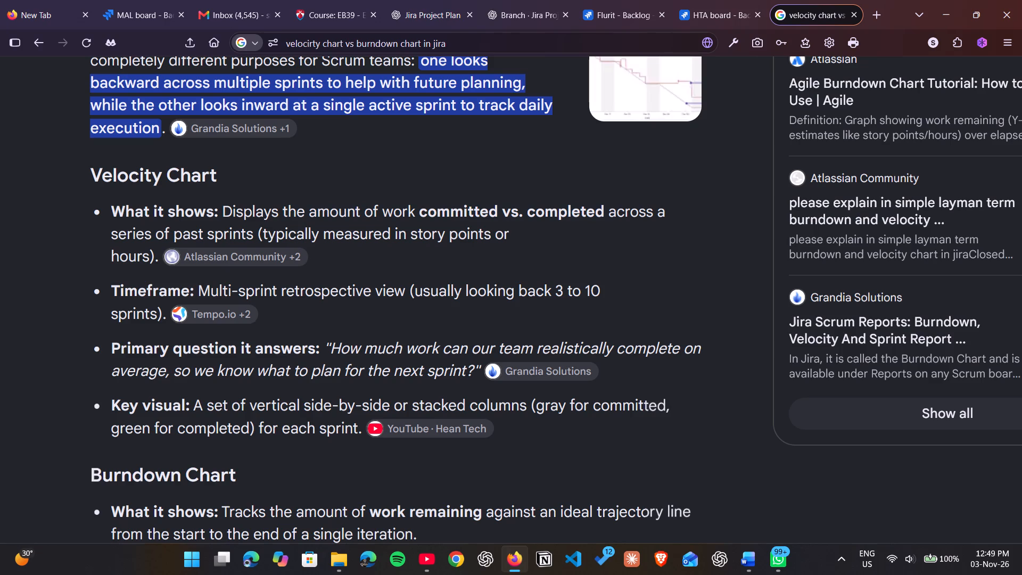
pyautogui.scroll(-1, 484, 257)
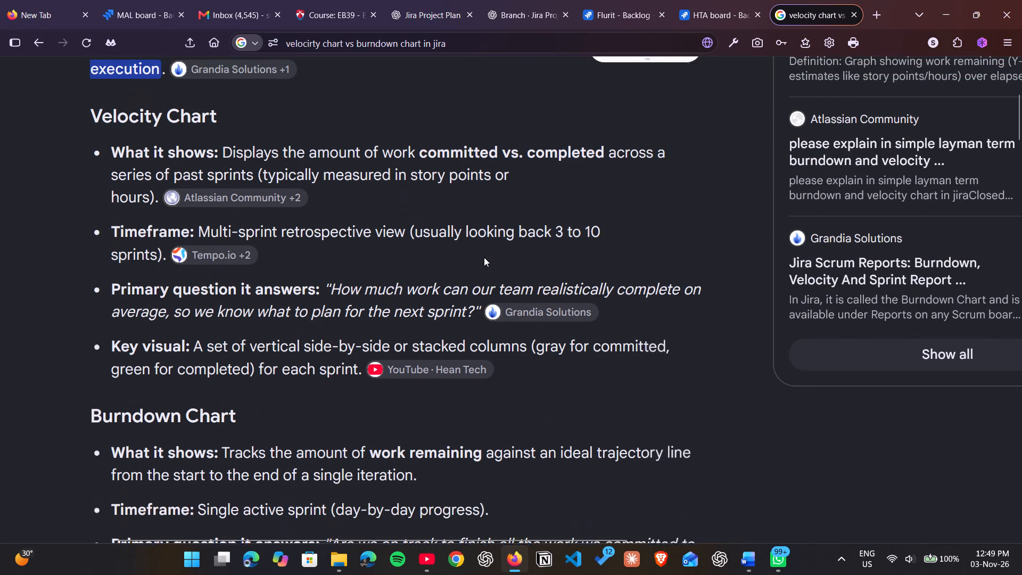
pyautogui.scroll(-3, 484, 257)
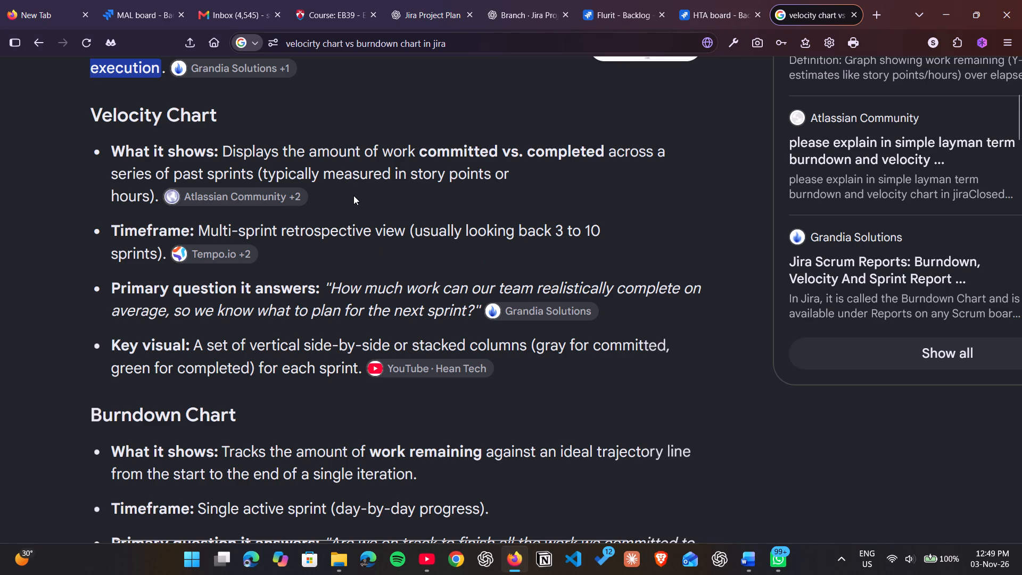
pyautogui.scroll(-1, 354, 186)
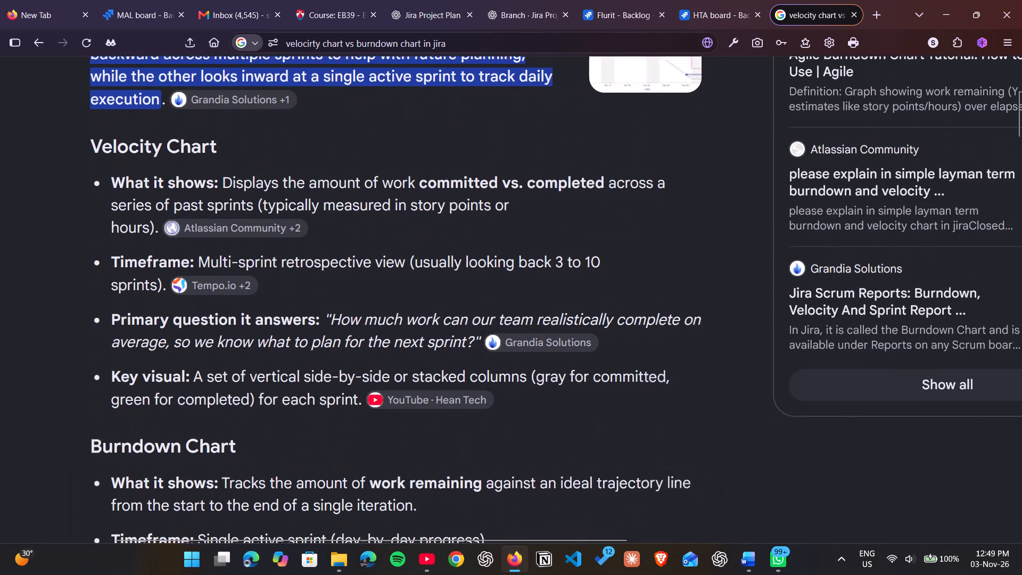
pyautogui.scroll(-1, 354, 186)
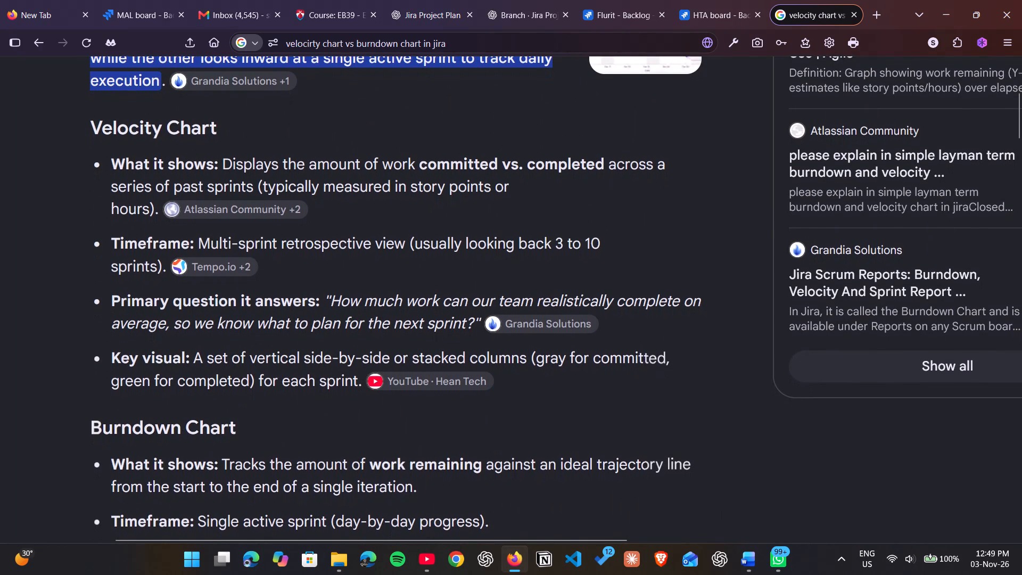
pyautogui.scroll(-1, 354, 186)
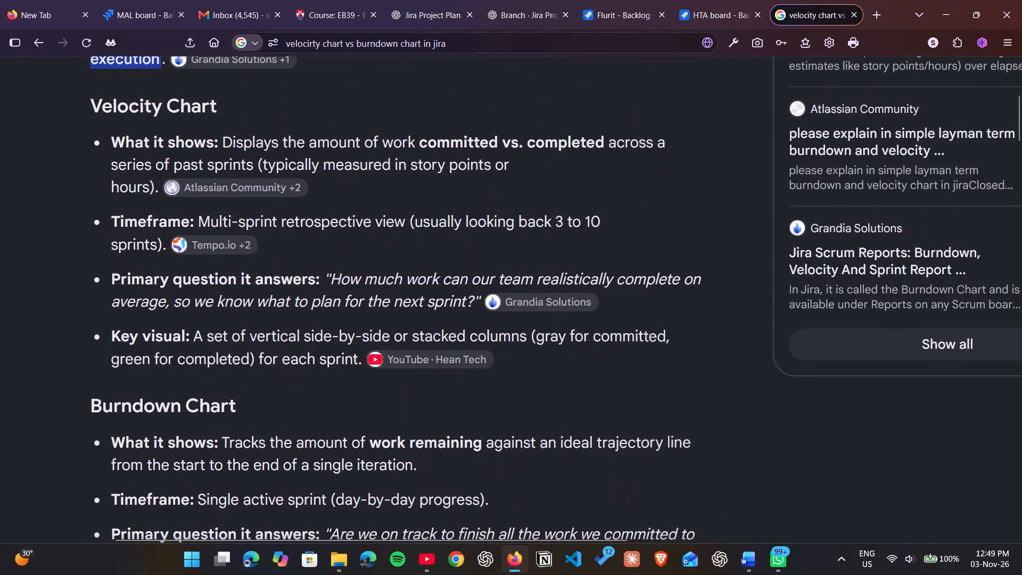
pyautogui.scroll(-1, 354, 186)
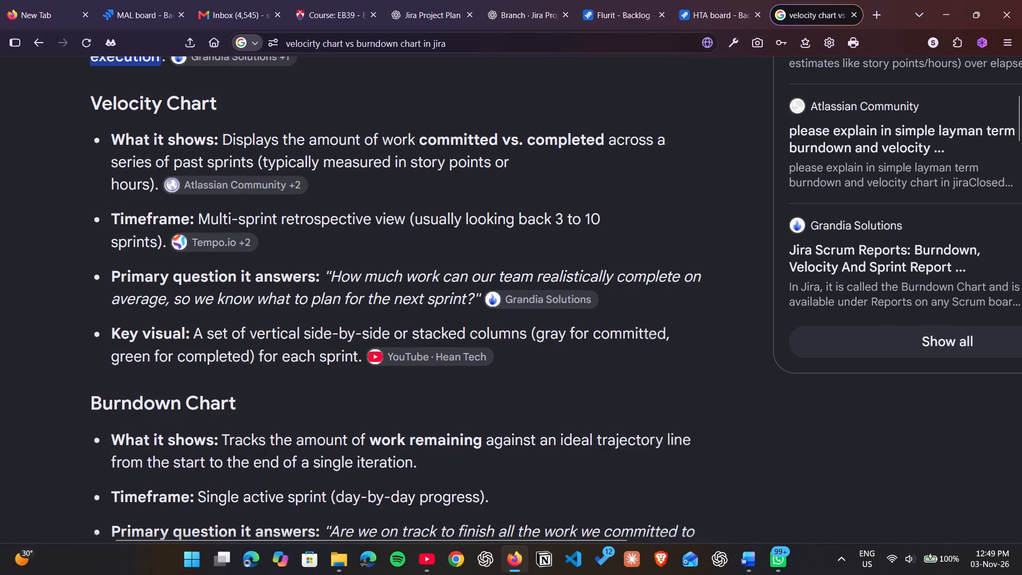
# Complete the Word sentence with "tells" and the overview's copied text "amount of work committed vs. completed across a series of past sprints", ending with a period.
pyautogui.moveTo(310, 133); pyautogui.dragTo(251, 159)
pyautogui.hotkey('ctrl', 'c')
pyautogui.hotkey('alt', 'Tab')
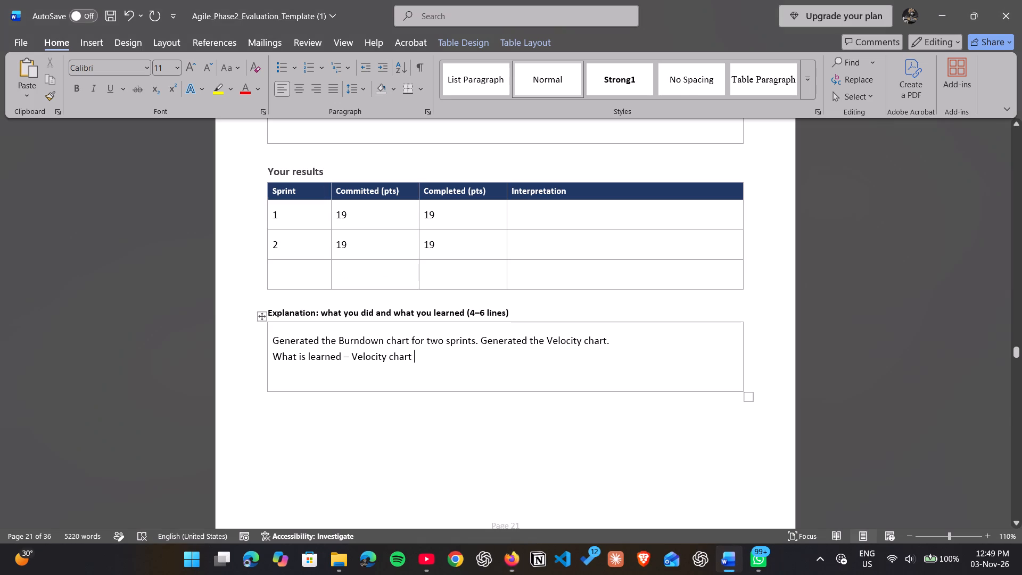
pyautogui.write('tells us')
pyautogui.press('BackSpace')
pyautogui.press('BackSpace')
pyautogui.hotkey('ctrl', 'v')
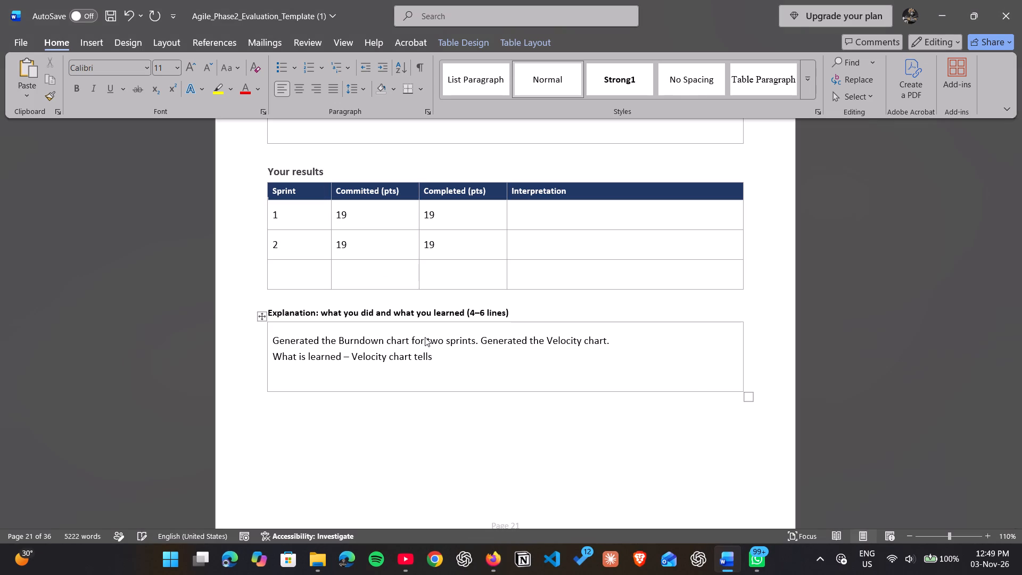
pyautogui.write('.')
pyautogui.press('space')
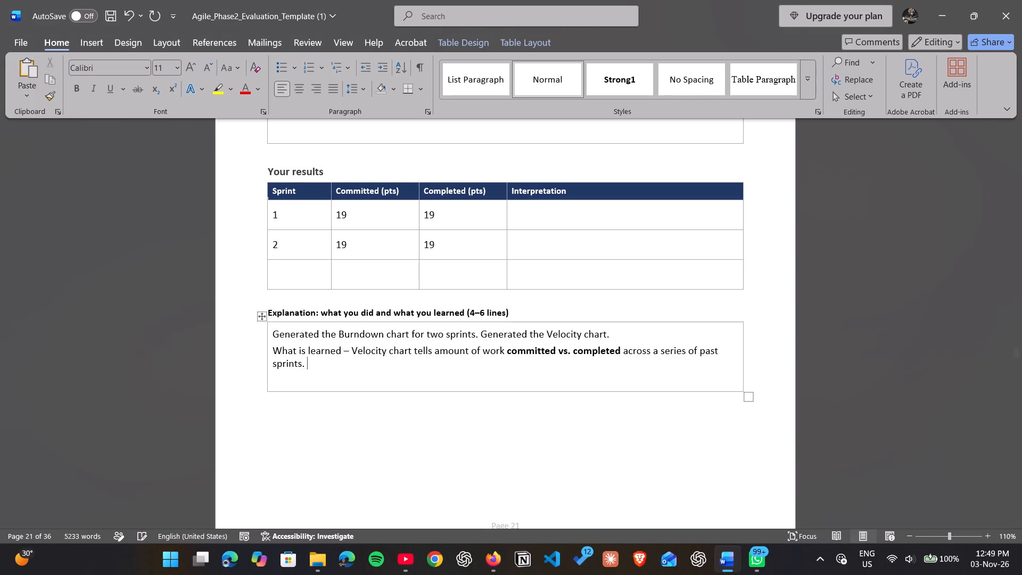
# Copy the overview's "What it shows" text for the Burndown Chart from Firefox and add it after "Burndown chart" in Word's Explanation, lowercasing "tracks".
pyautogui.hotkey('alt', 'Tab')
pyautogui.scroll(-3, 318, 247)
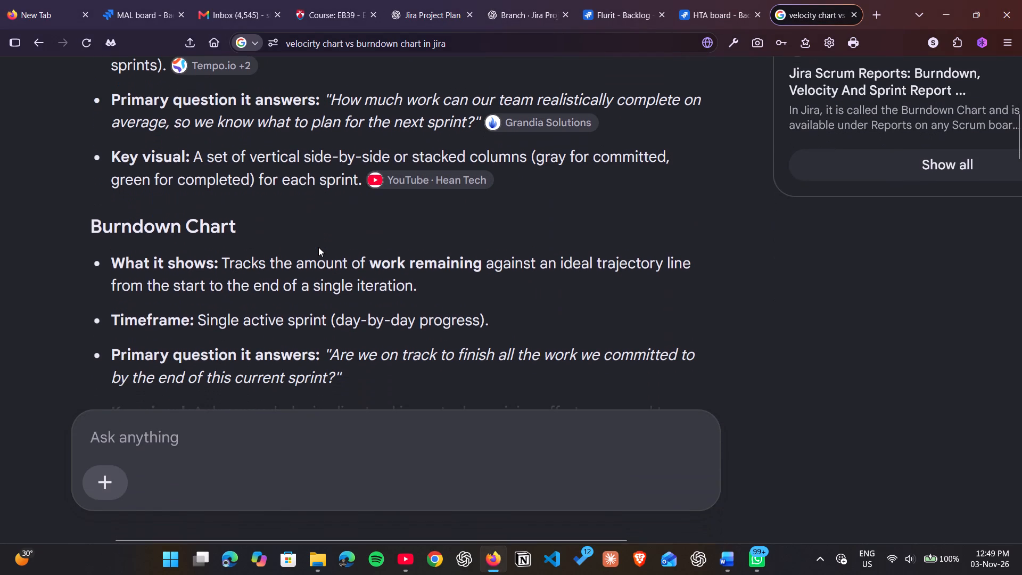
pyautogui.scroll(-1, 318, 247)
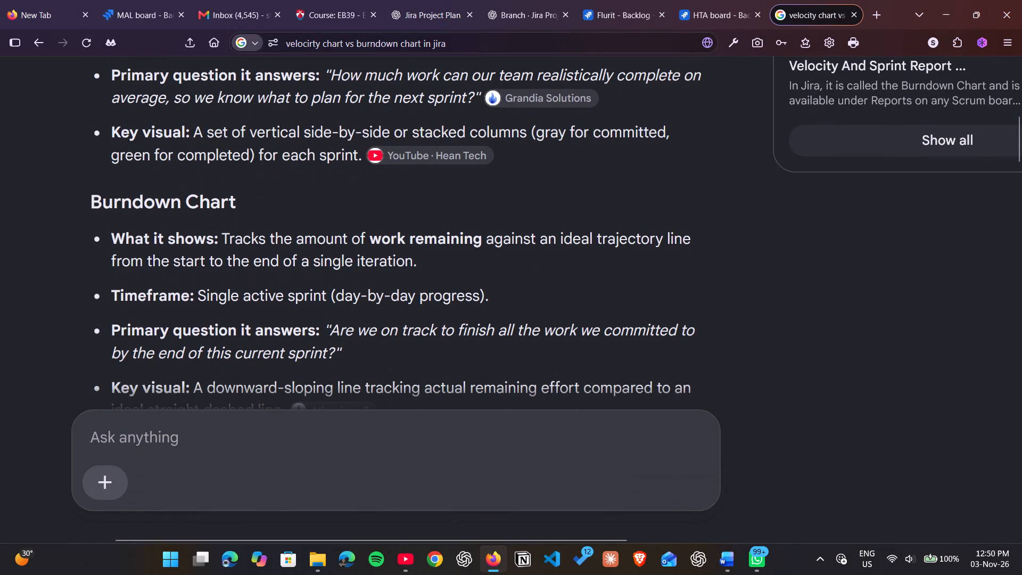
pyautogui.moveTo(222, 232); pyautogui.dragTo(424, 258)
pyautogui.hotkey('ctrl', 'c')
pyautogui.hotkey('alt', 'Tab')
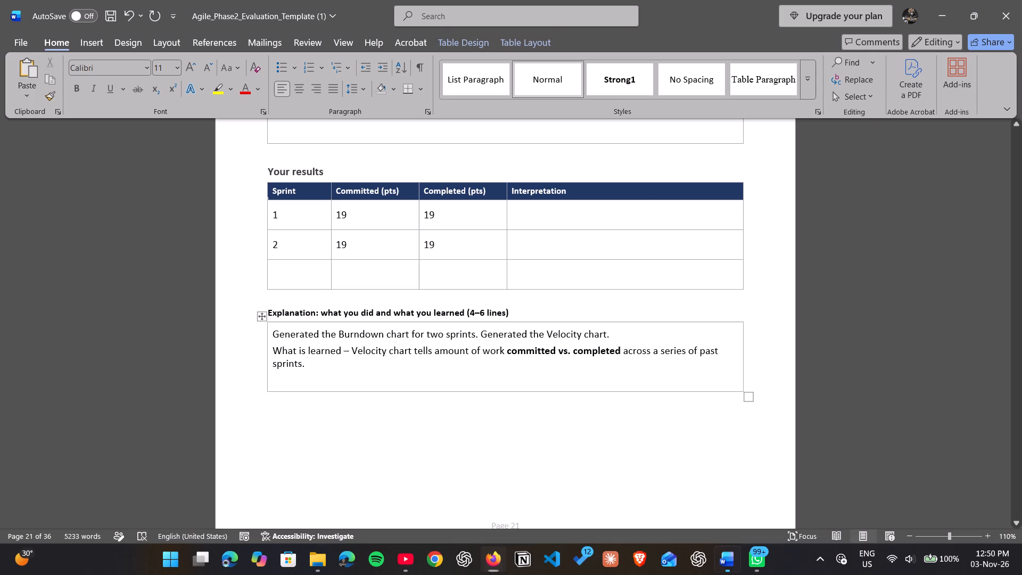
pyautogui.write('Burndown chat')
pyautogui.press('BackSpace')
pyautogui.write('rt')
pyautogui.press('space')
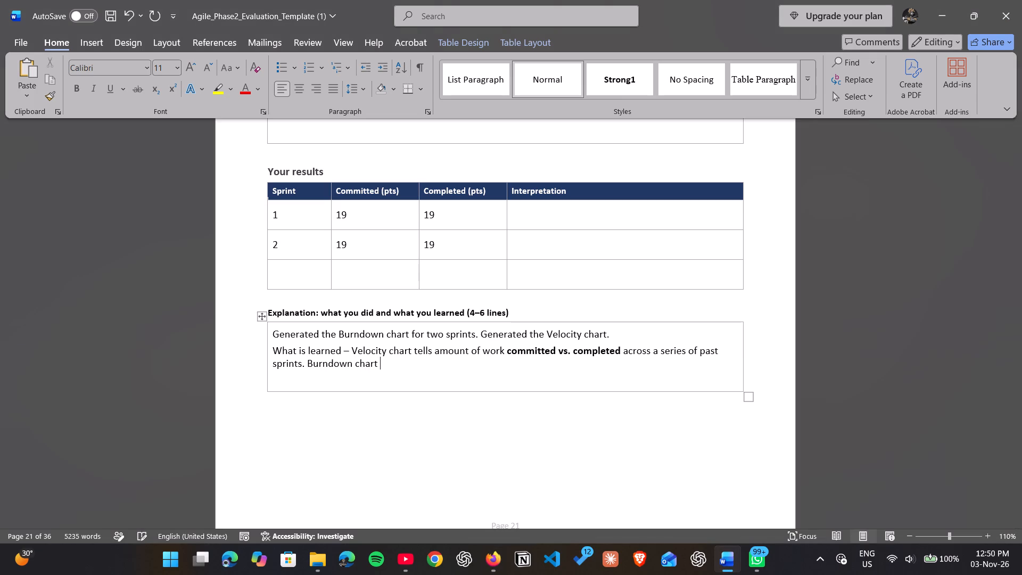
pyautogui.hotkey('ctrl', 'v')
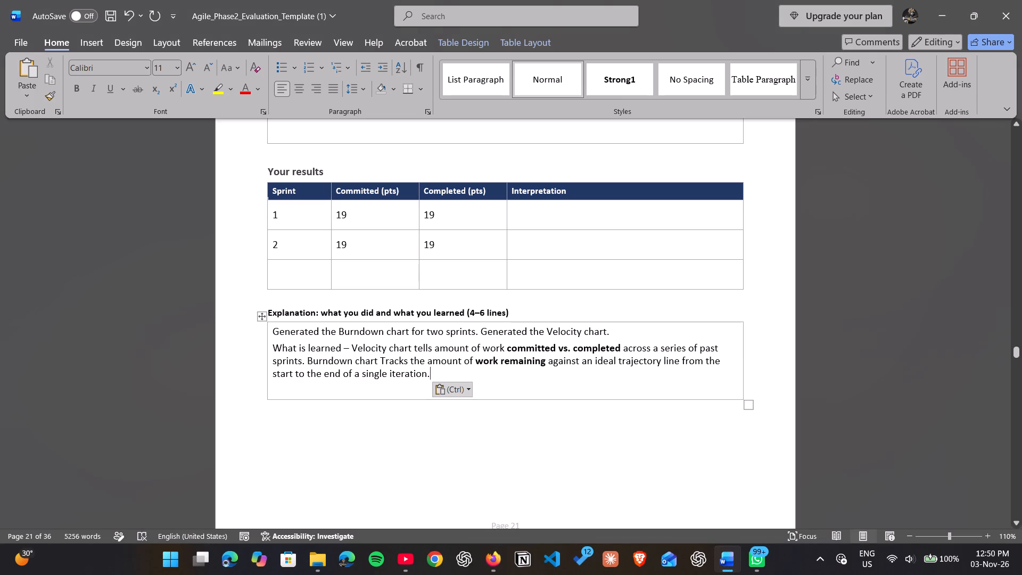
pyautogui.click(386, 359)
pyautogui.press('BackSpace')
pyautogui.press('t')
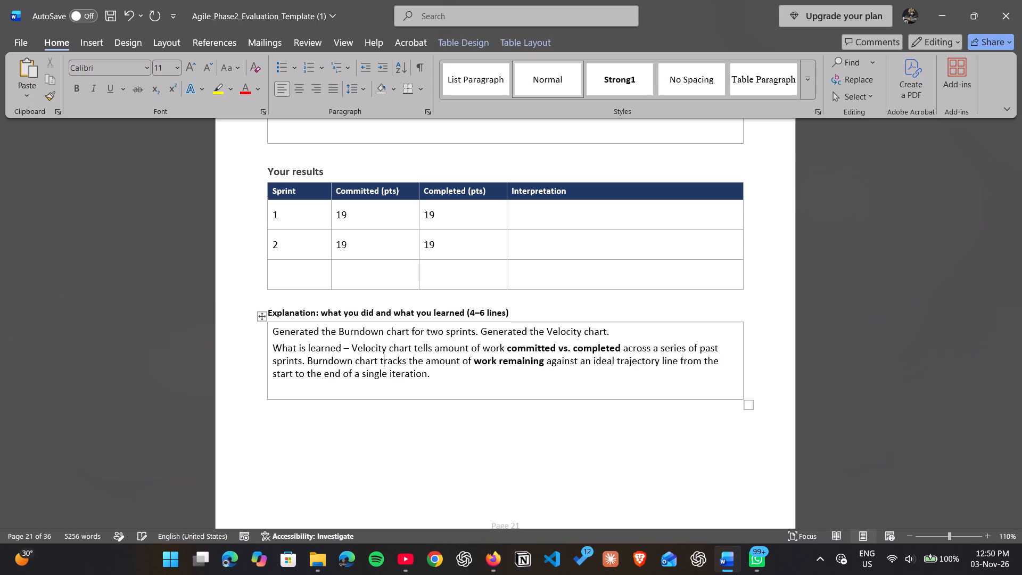
pyautogui.click(462, 374)
# Check Word's Evidence section for the required screenshots, switch to Firefox, and open the HTA board's list of more reports in Jira.
pyautogui.scroll(-2, 462, 374)
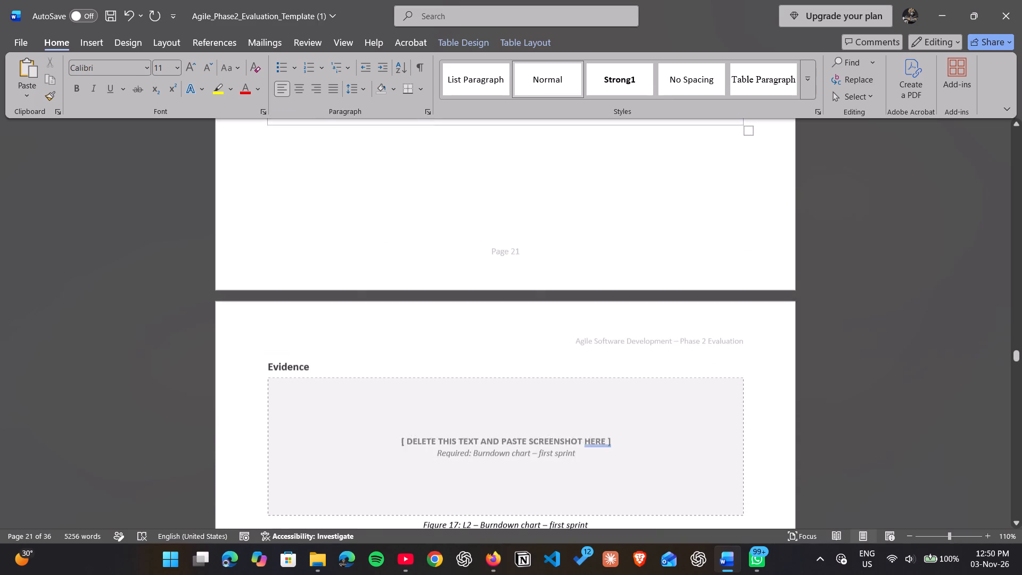
pyautogui.scroll(-2, 462, 374)
pyautogui.scroll(-1, 606, 381)
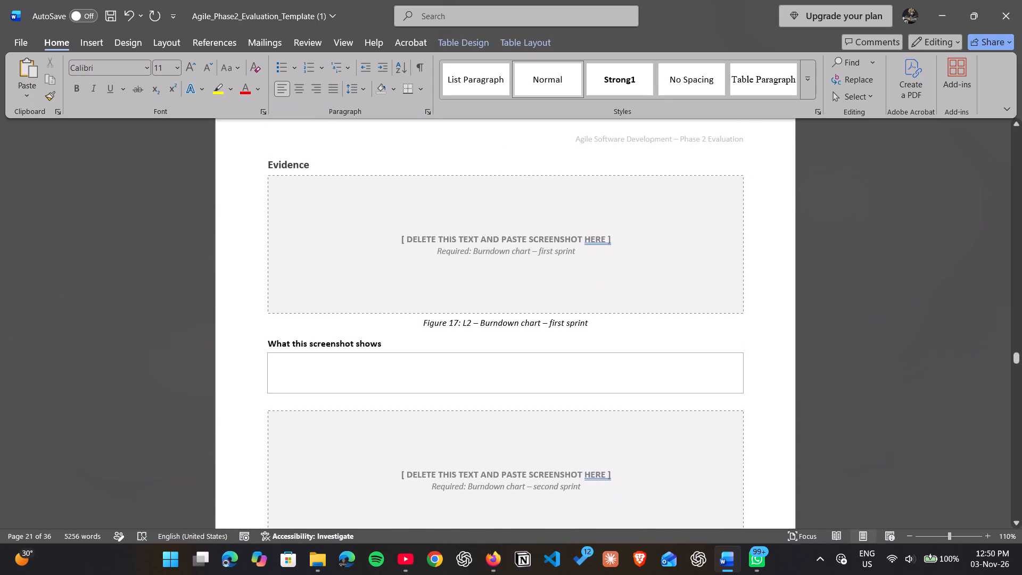
pyautogui.hotkey('alt', 'Tab')
pyautogui.click(702, 15)
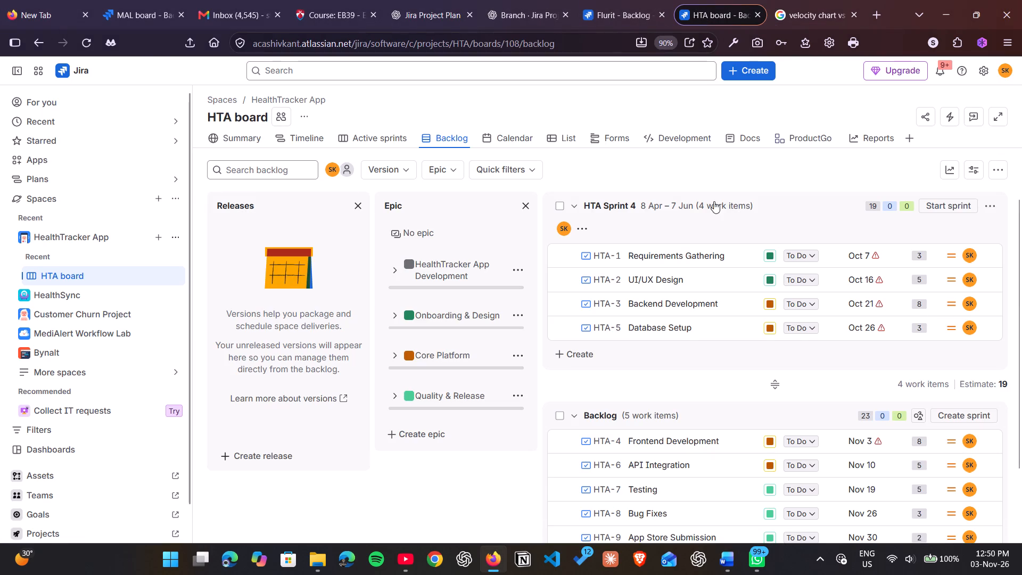
pyautogui.click(875, 139)
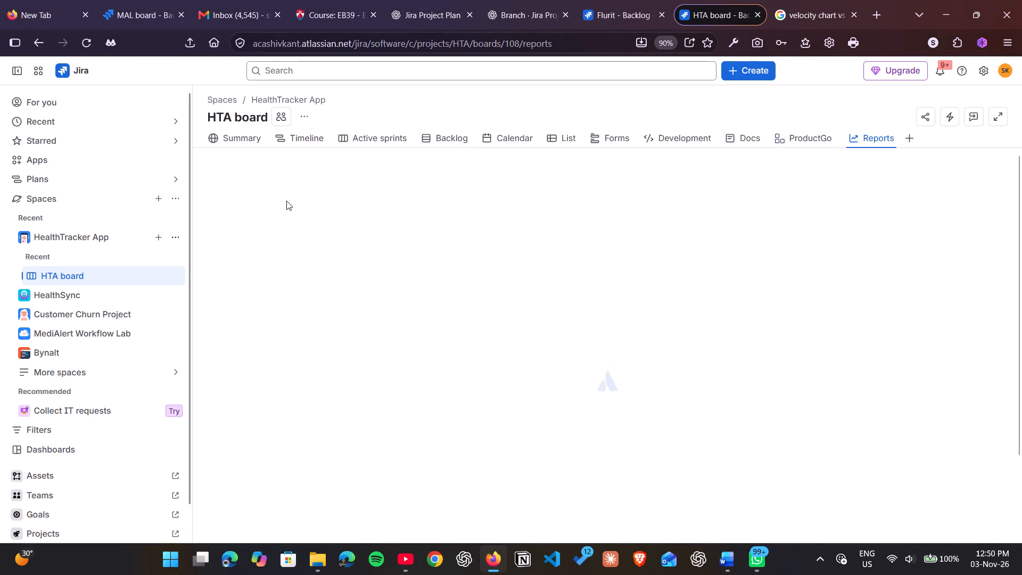
pyautogui.click(250, 180)
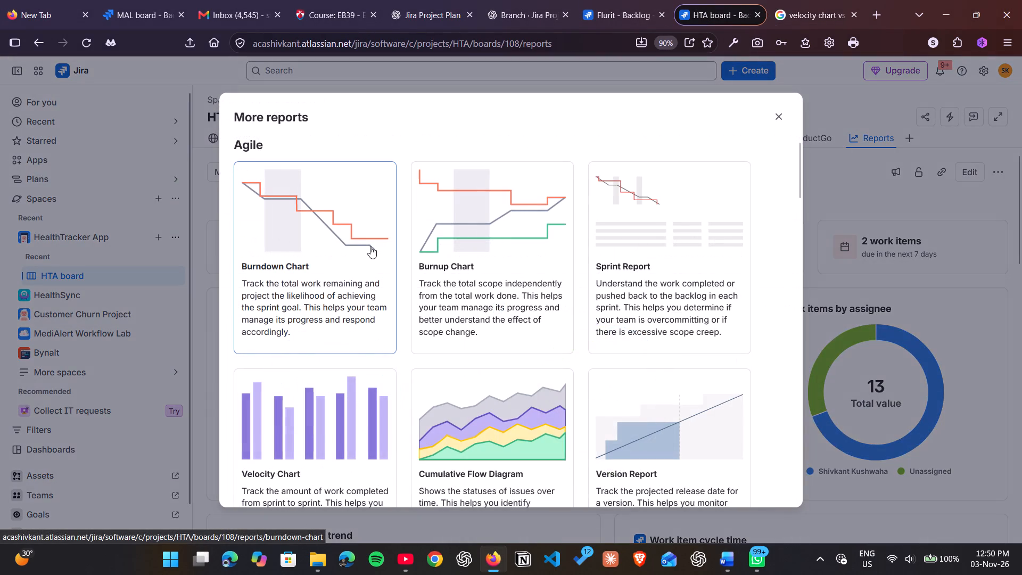
# Look through the Agile, DevOps and issue analysis reports available for the HTA board.
pyautogui.scroll(-4, 327, 265)
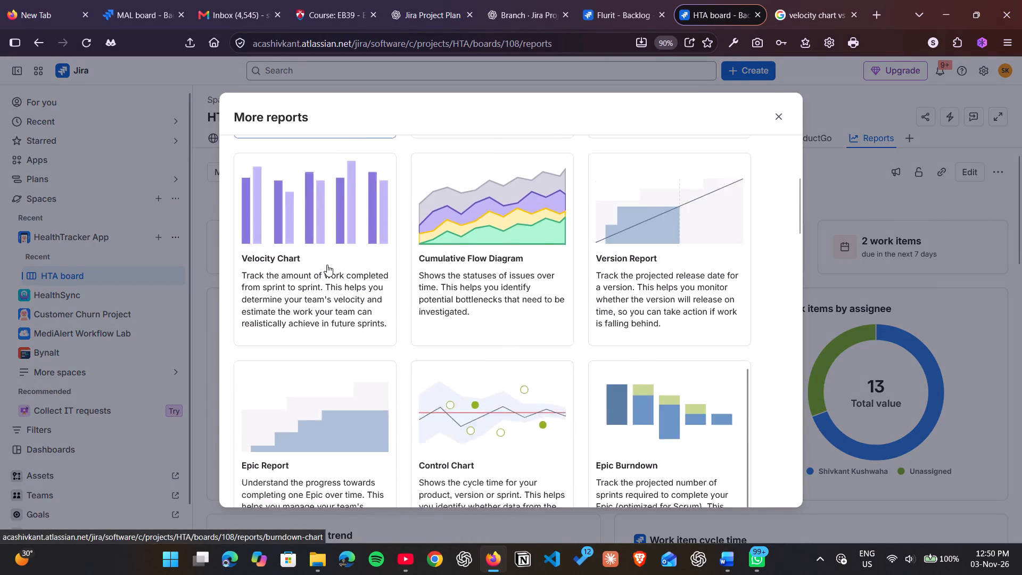
pyautogui.scroll(6, 327, 265)
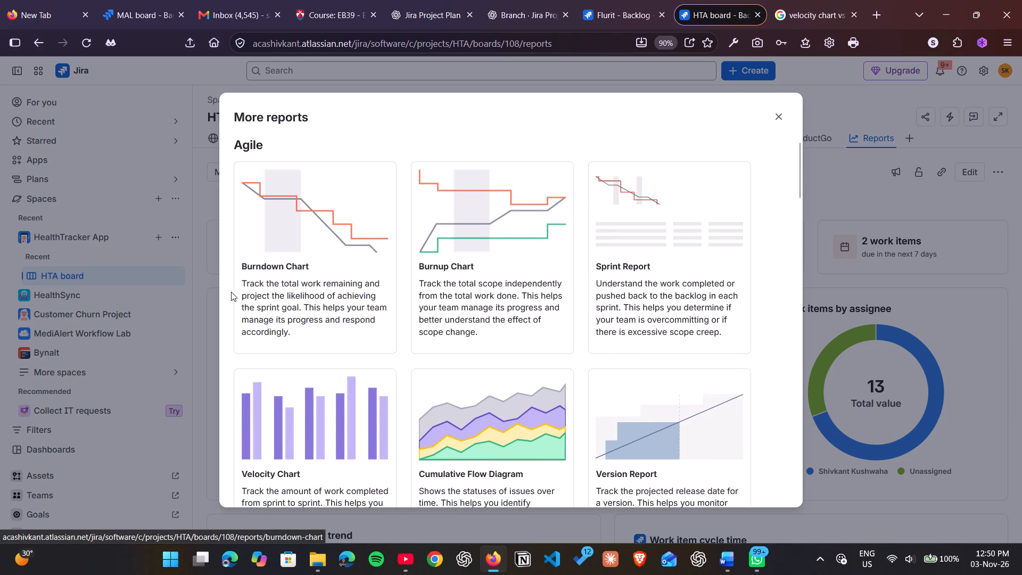
pyautogui.scroll(-5, 225, 295)
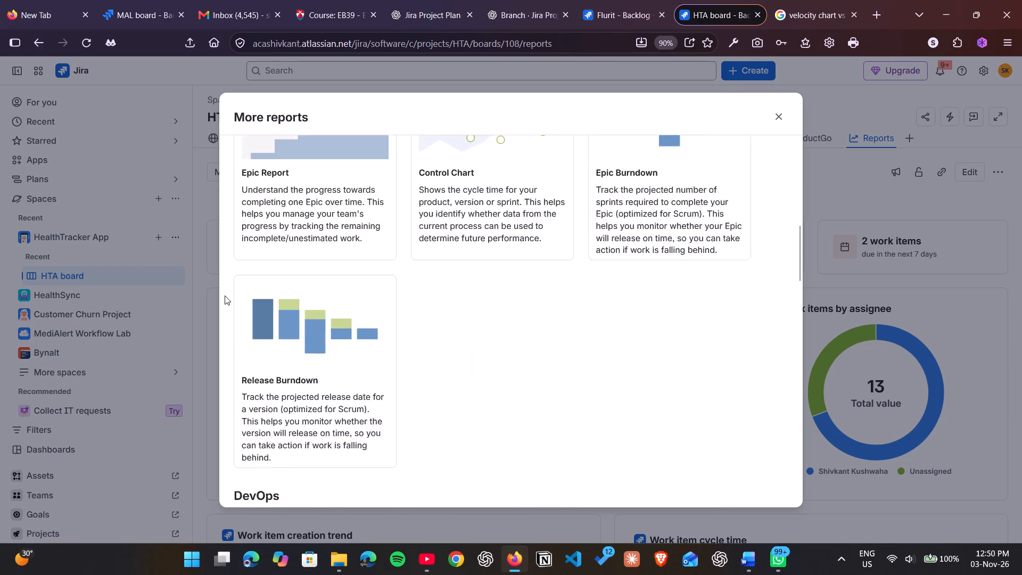
pyautogui.scroll(-5, 225, 295)
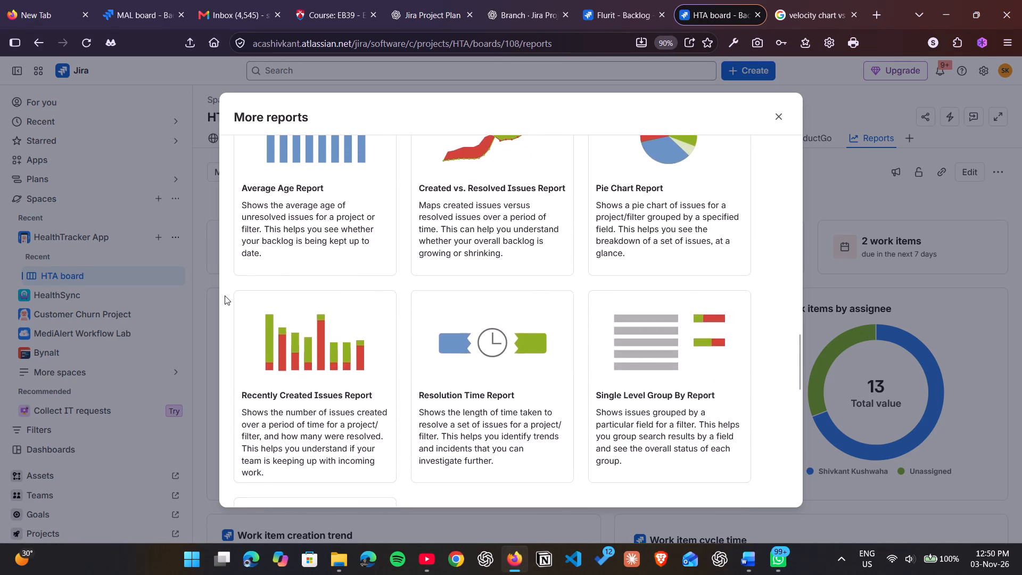
pyautogui.scroll(-5, 225, 295)
pyautogui.scroll(6, 225, 295)
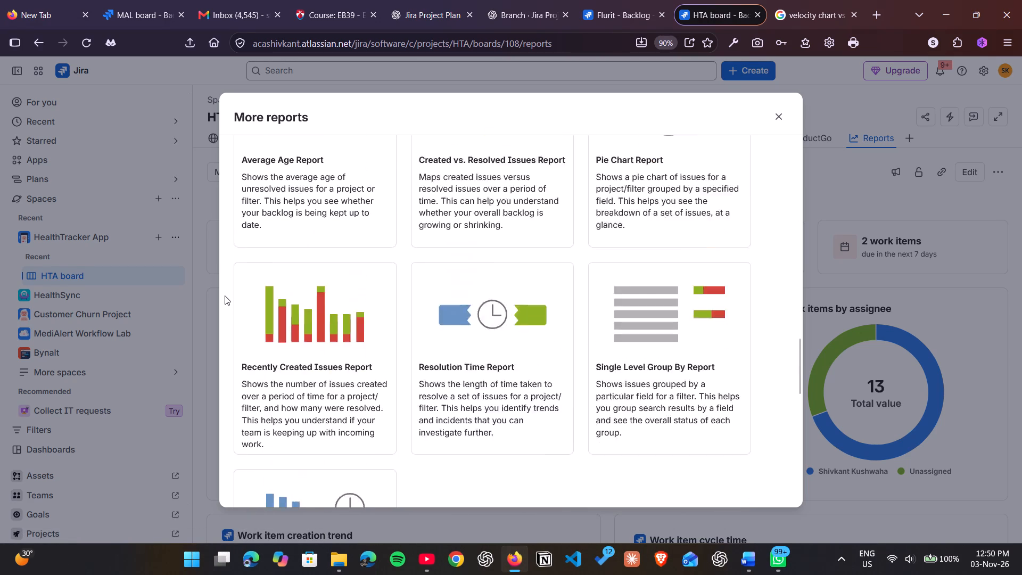
pyautogui.scroll(5, 225, 295)
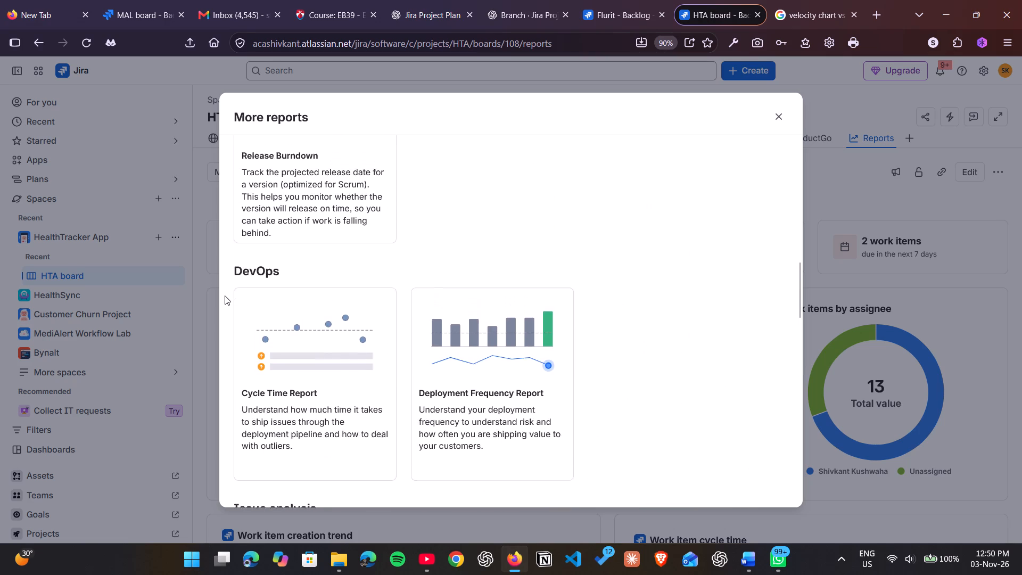
pyautogui.scroll(7, 225, 295)
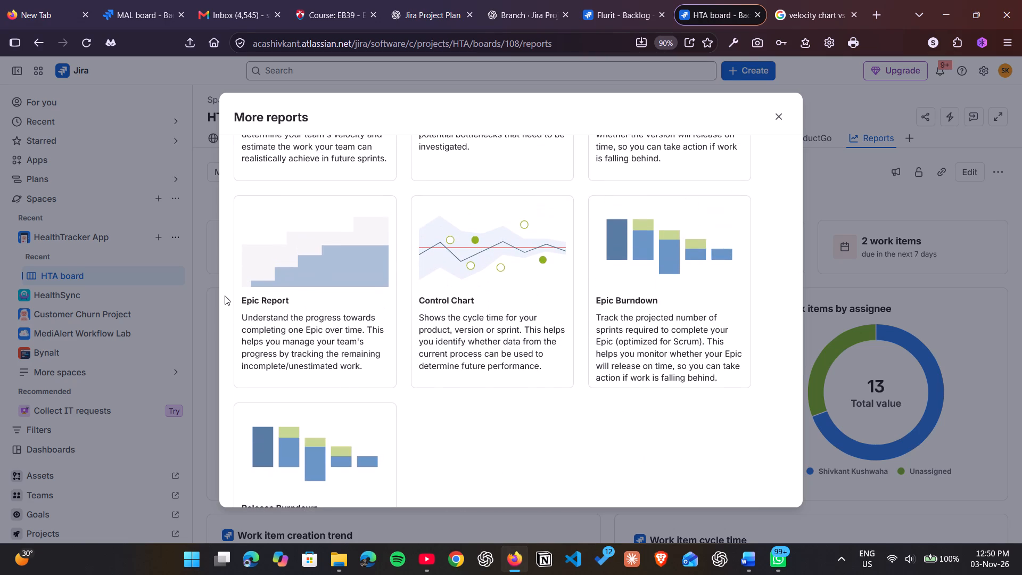
pyautogui.scroll(3, 225, 295)
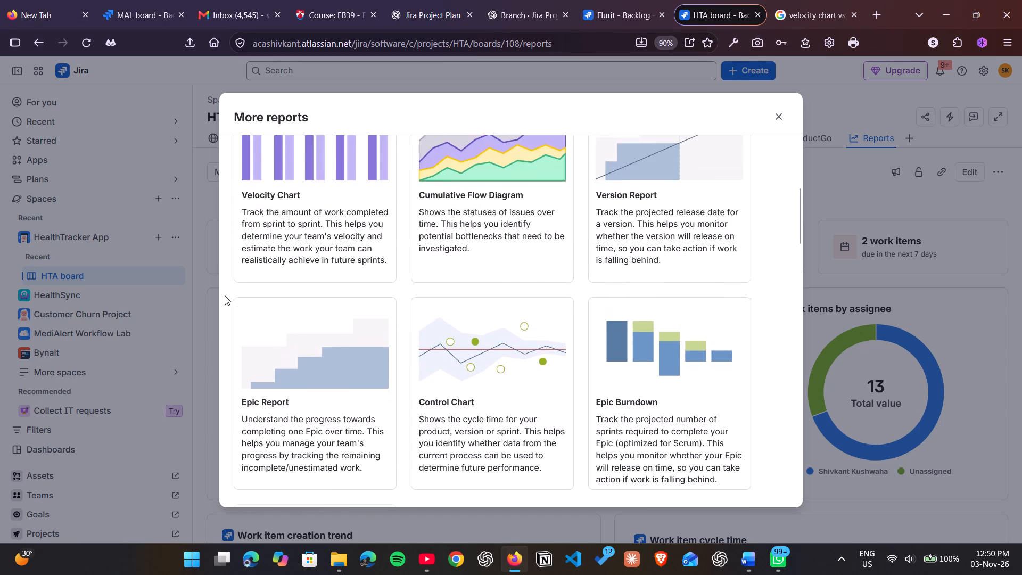
pyautogui.scroll(8, 225, 295)
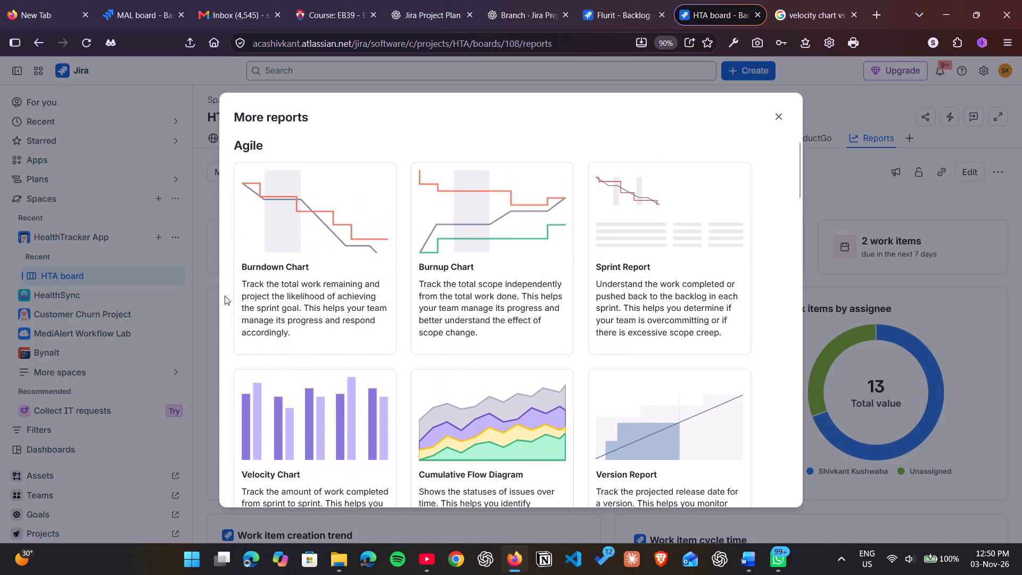
# Open the HTA board's Burndown Chart report with the page scaled to 80% so the whole chart fits.
pyautogui.click(273, 298)
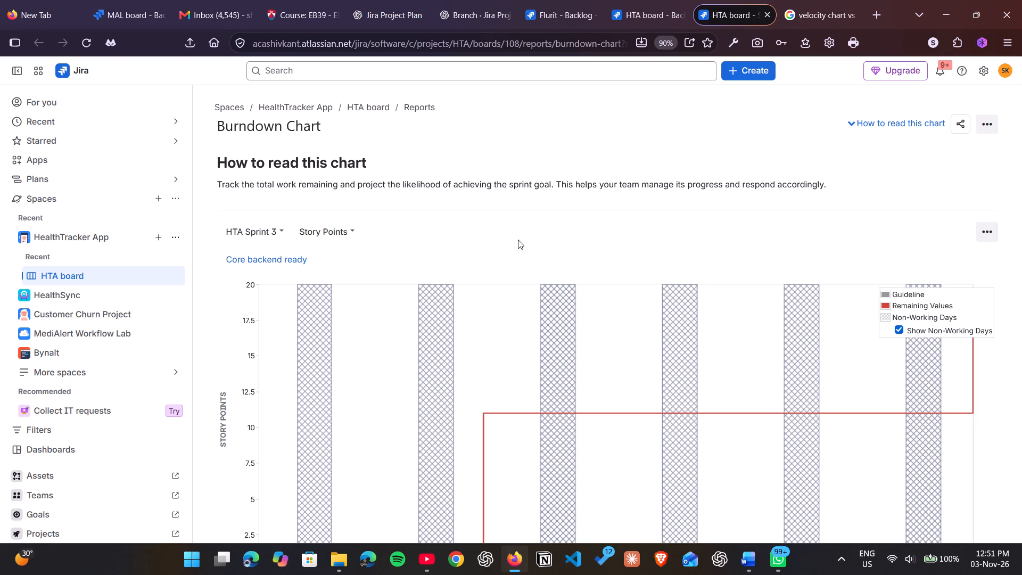
pyautogui.scroll(-3, 518, 240)
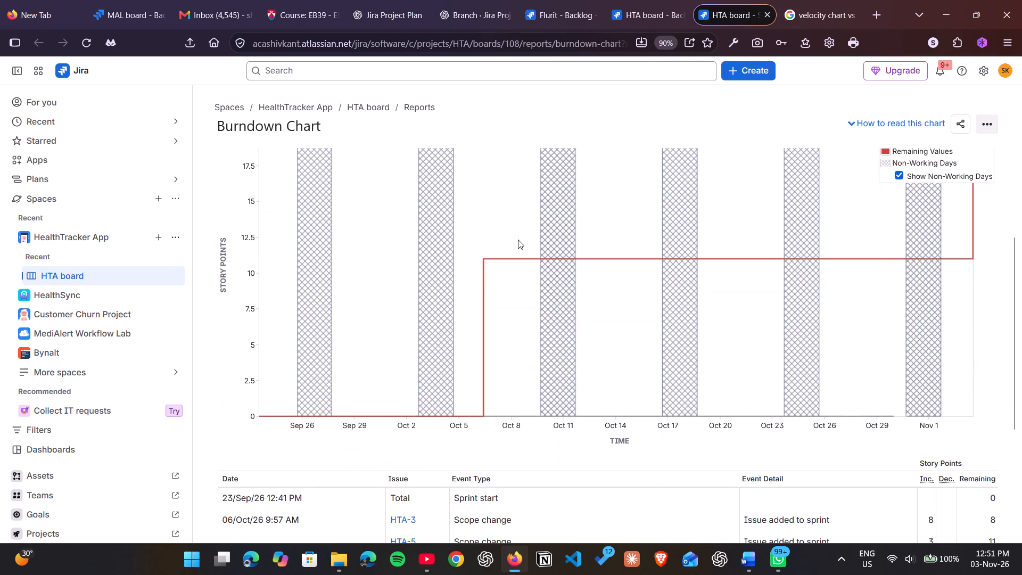
pyautogui.hotkey('ctrl', '-')
pyautogui.scroll(4, 518, 240)
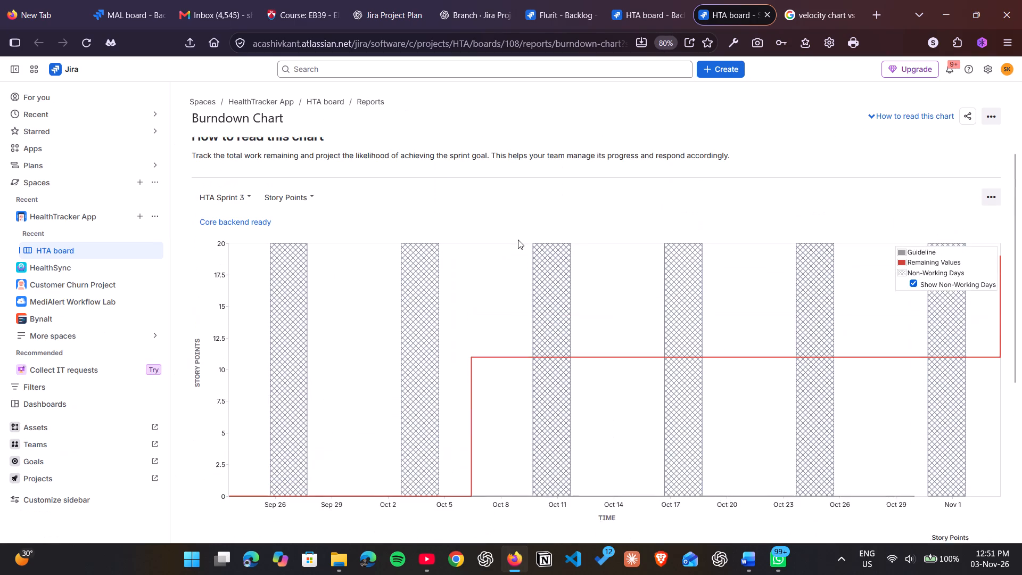
pyautogui.scroll(4, 518, 240)
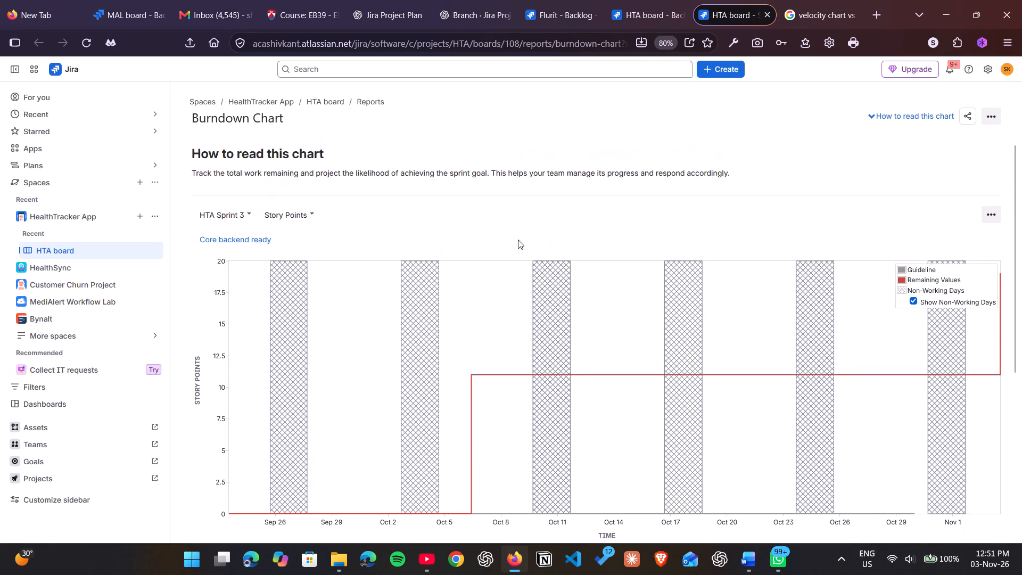
pyautogui.scroll(-1, 518, 240)
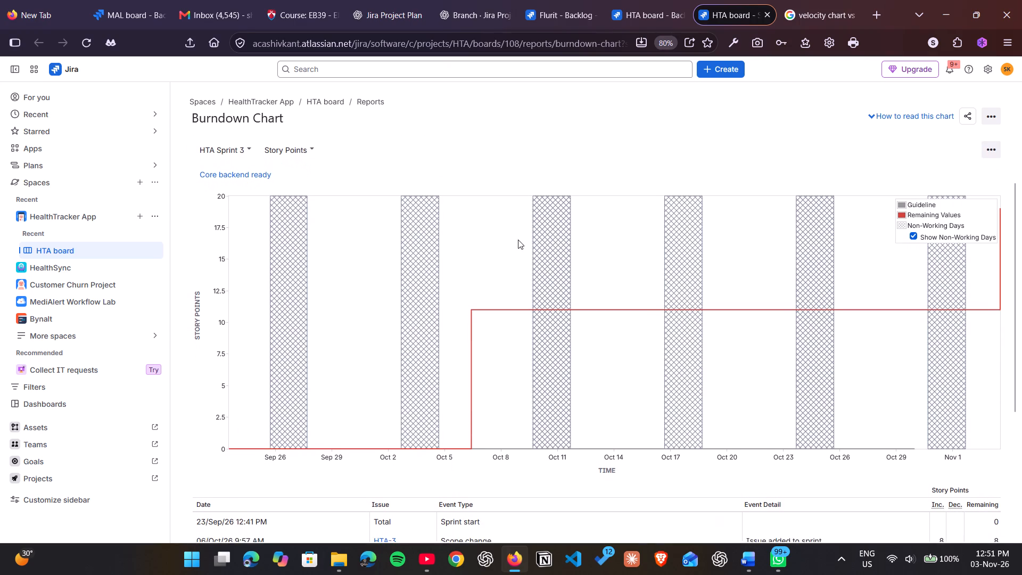
pyautogui.scroll(-1, 518, 240)
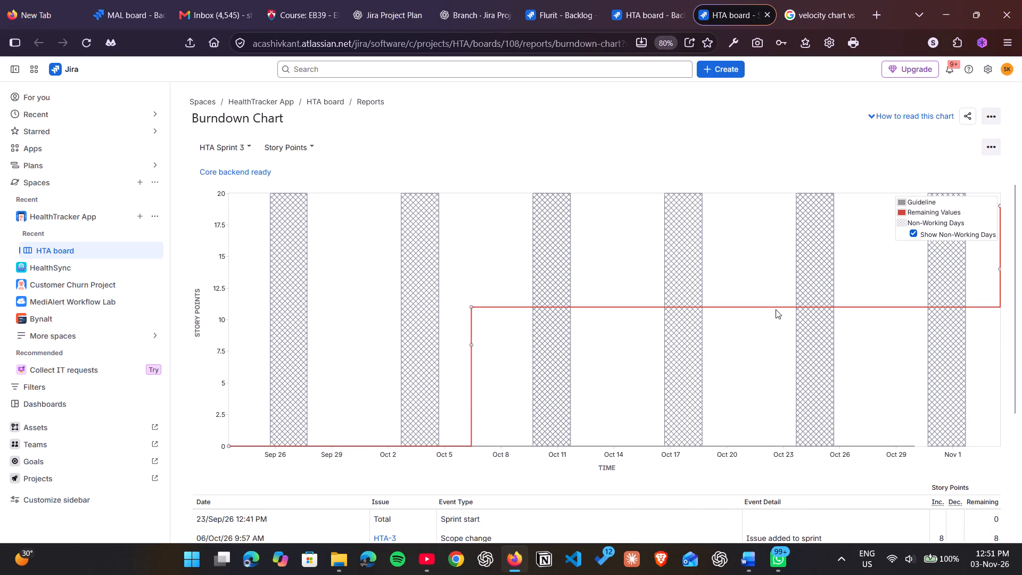
# Capture the Burndown Chart page as a screenshot, excluding the browser tabs and the taskbar, and copy it.
pyautogui.press('Print')
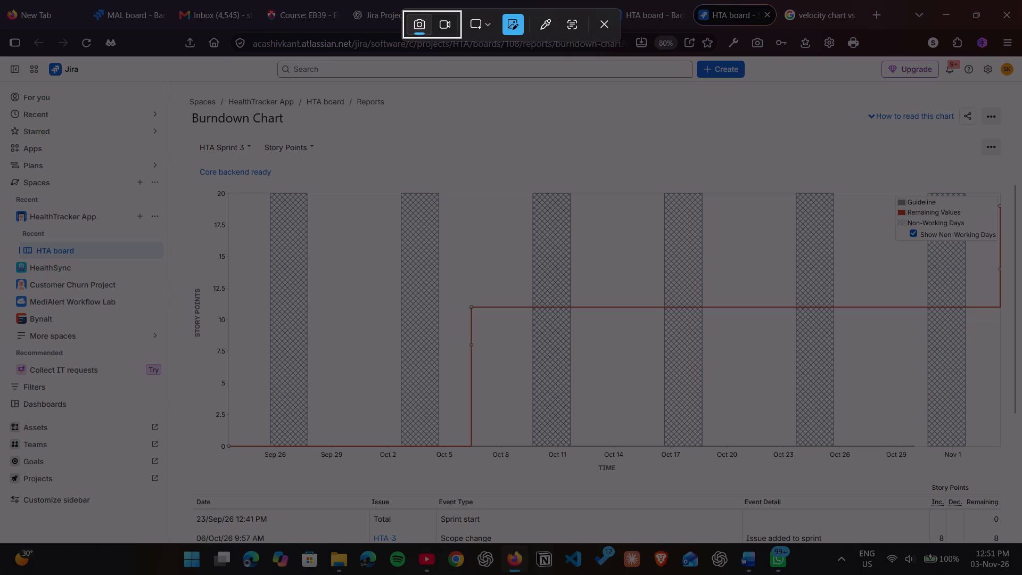
pyautogui.moveTo(0, 30); pyautogui.dragTo(1021, 574)
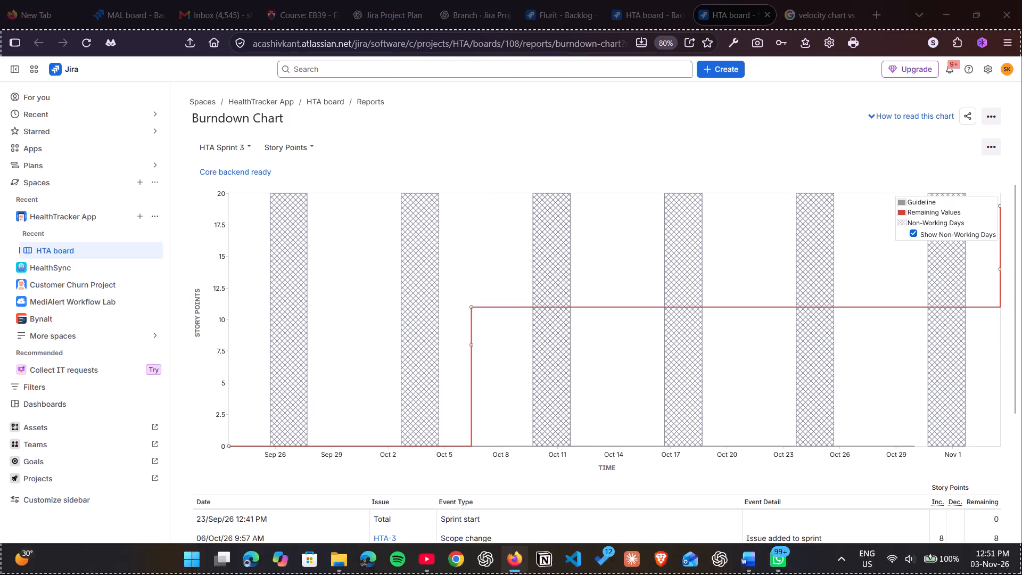
pyautogui.moveTo(1021, 574); pyautogui.dragTo(1021, 546)
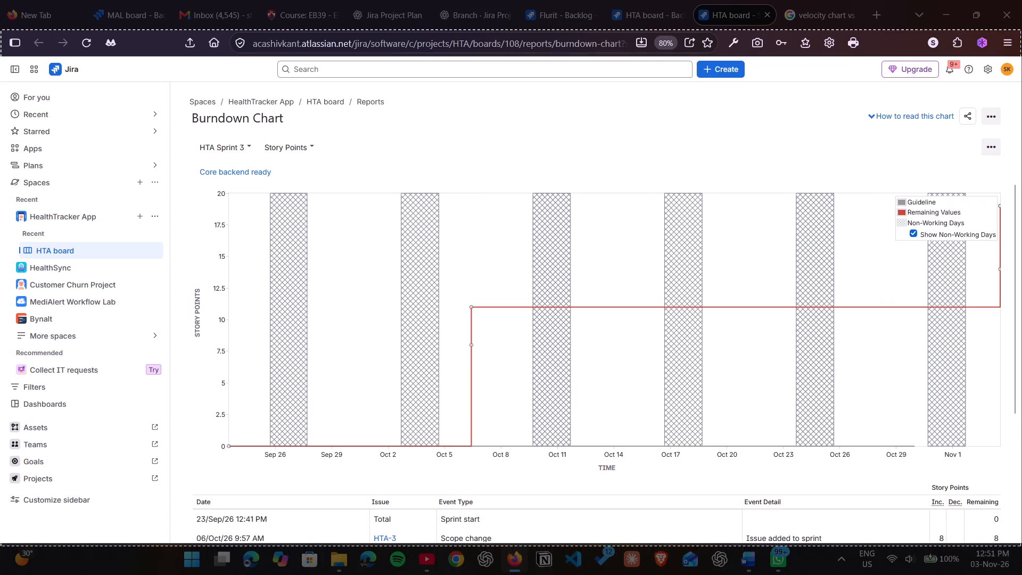
pyautogui.moveTo(1021, 546); pyautogui.dragTo(1021, 544)
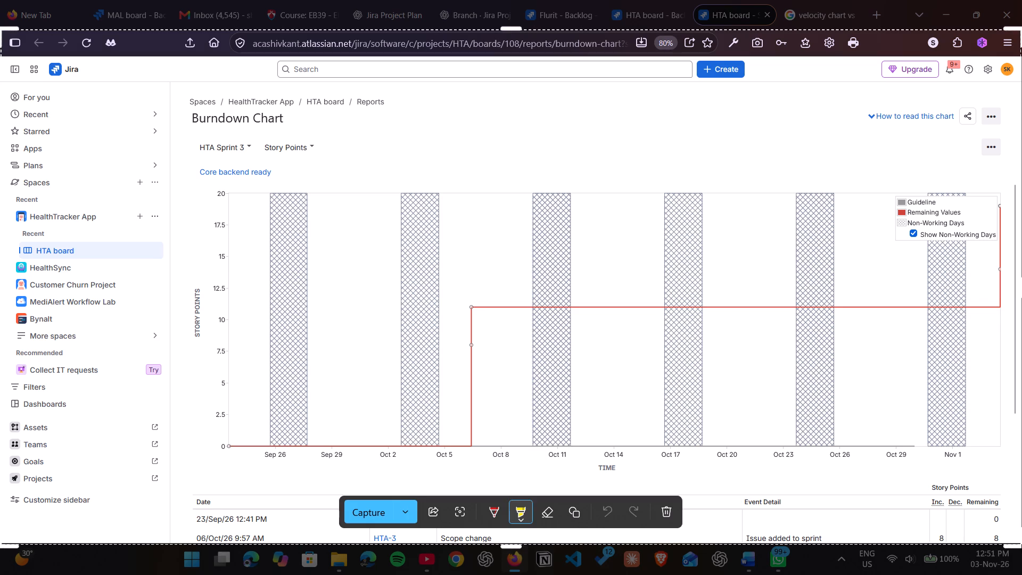
pyautogui.hotkey('ctrl', 'c')
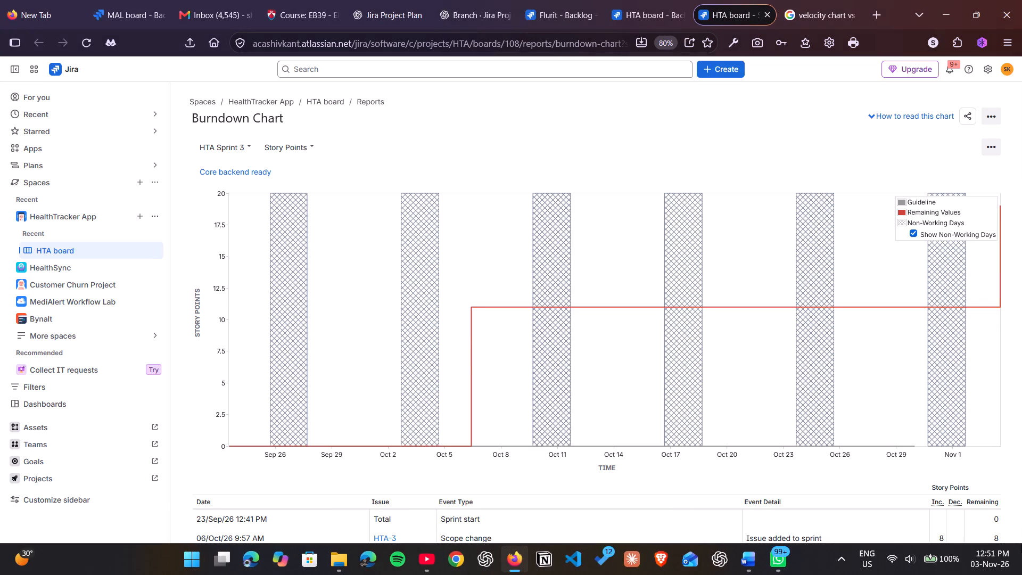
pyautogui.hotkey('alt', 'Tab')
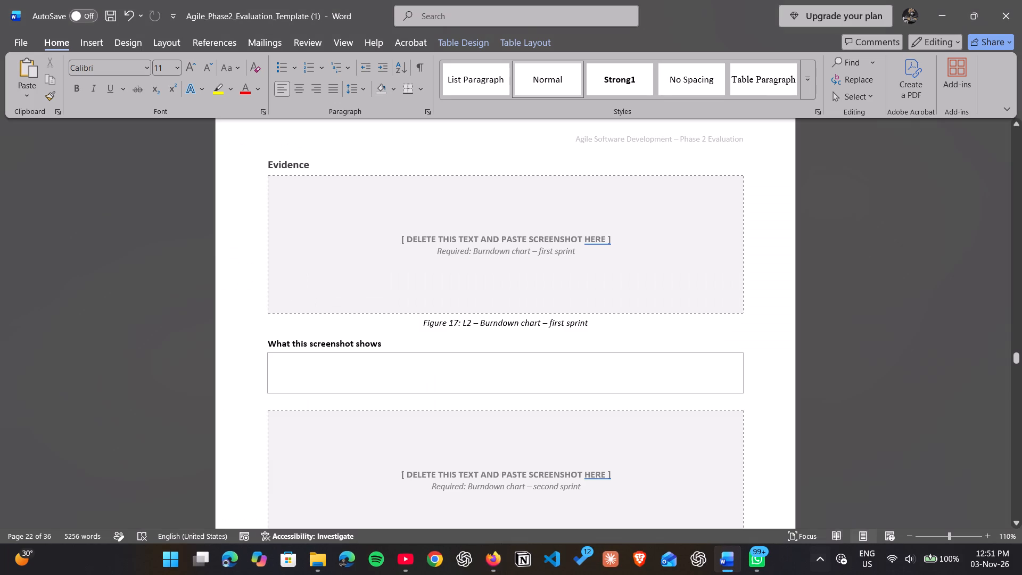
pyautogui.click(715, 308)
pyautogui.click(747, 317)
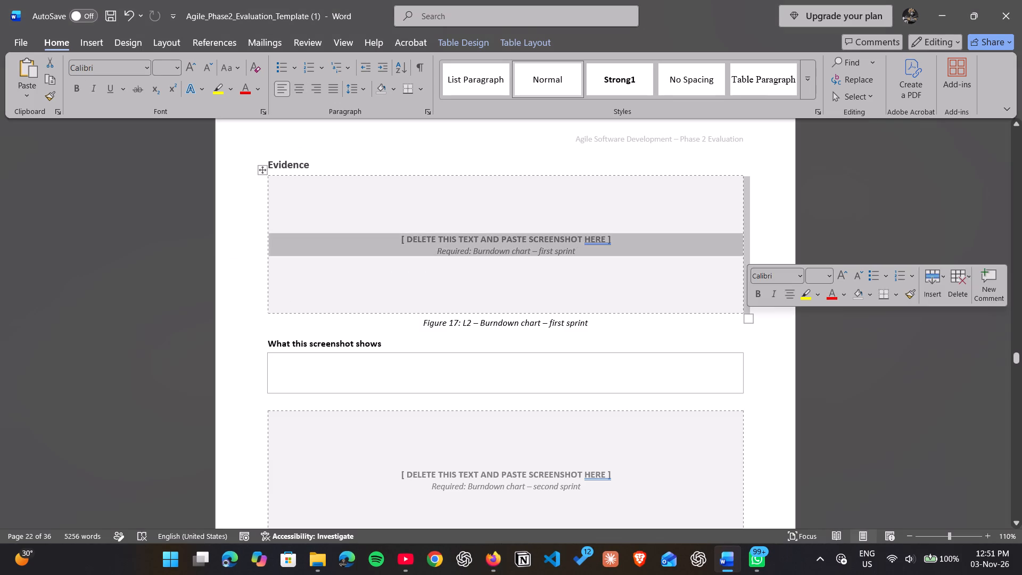
# Switch to Firefox and examine the Burndown Chart for HTA Sprint 1.
pyautogui.hotkey('alt', 'Tab')
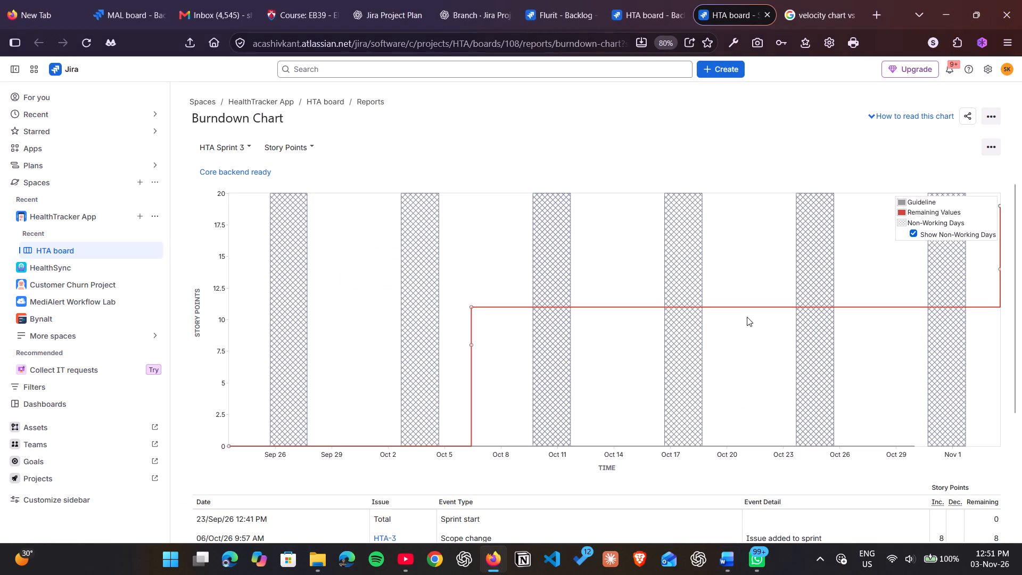
pyautogui.scroll(-3, 809, 270)
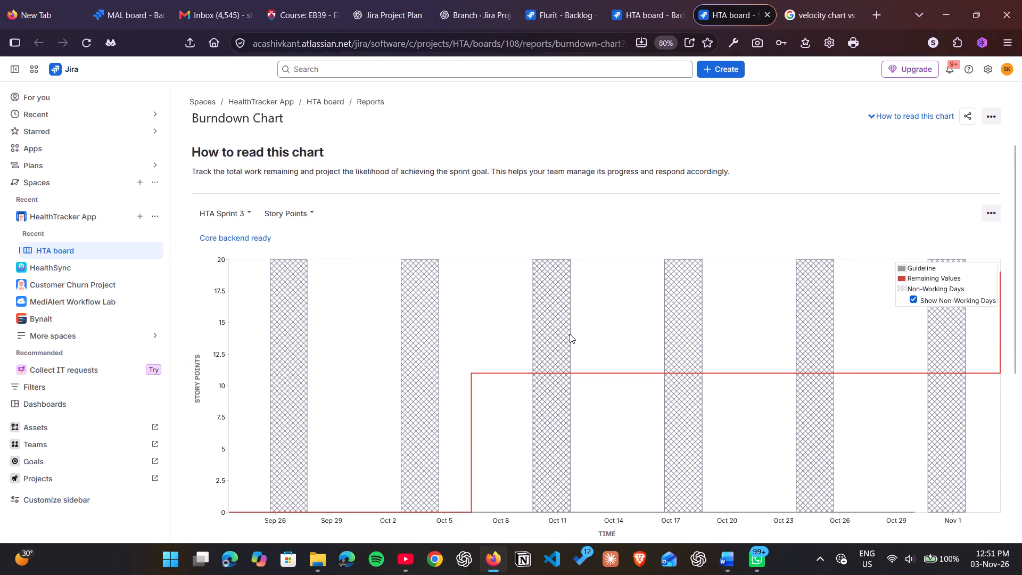
pyautogui.click(243, 207)
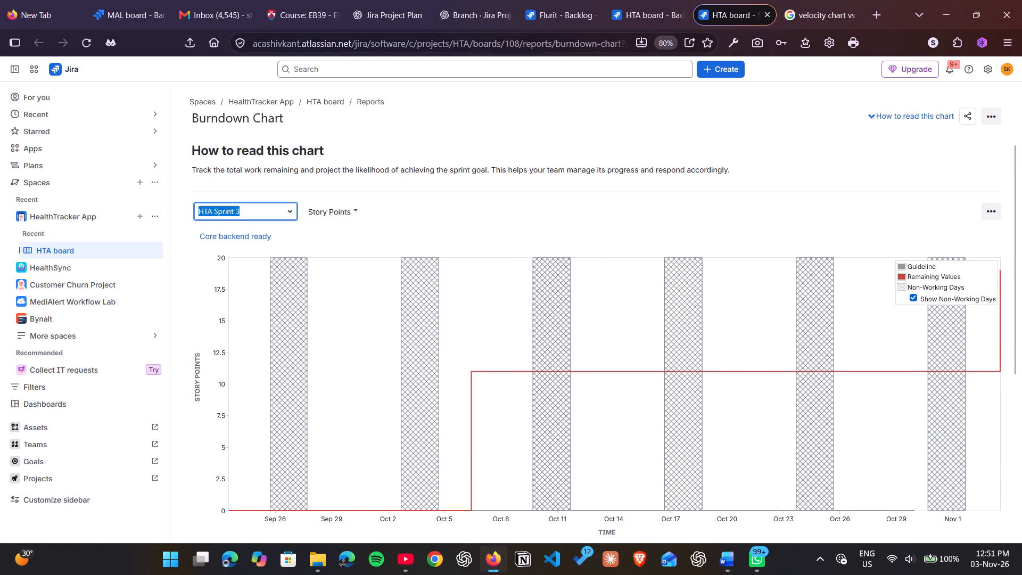
pyautogui.click(232, 247)
pyautogui.click(417, 207)
pyautogui.scroll(-1, 417, 207)
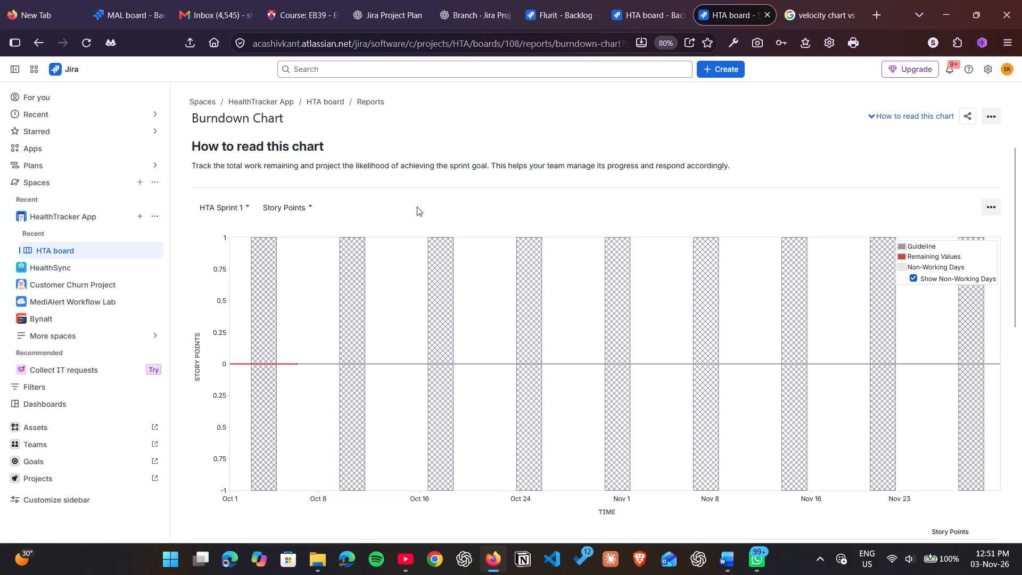
pyautogui.scroll(-1, 417, 207)
pyautogui.click(217, 196)
pyautogui.click(400, 187)
# Switch to Word and replace the first-sprint burndown placeholder box with the copied chart screenshot, above the Figure 17 caption.
pyautogui.hotkey('alt', 'Tab')
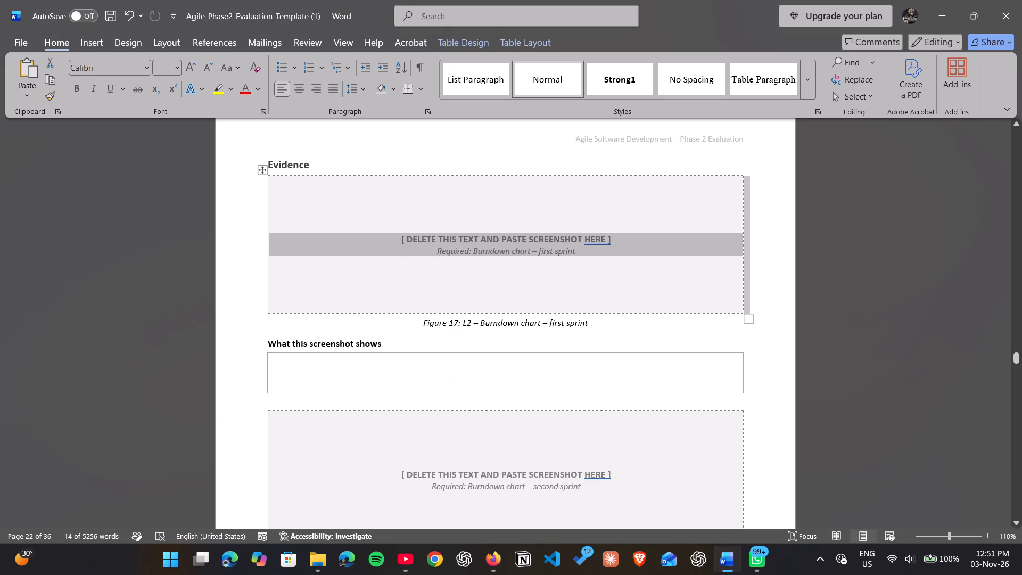
pyautogui.click(754, 315)
pyautogui.click(745, 316)
pyautogui.click(735, 297)
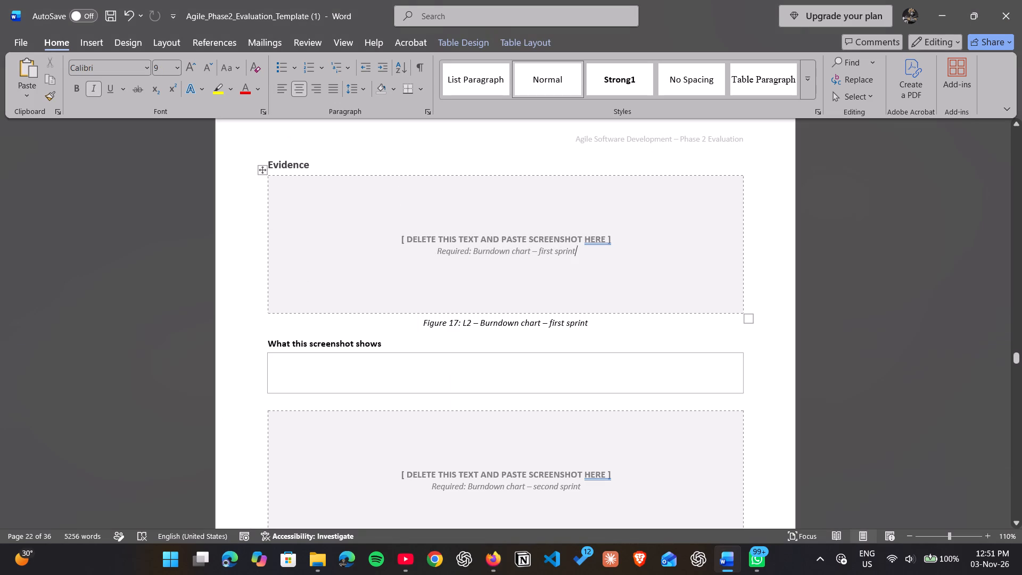
pyautogui.click(751, 315)
pyautogui.press('BackSpace')
pyautogui.press('Return')
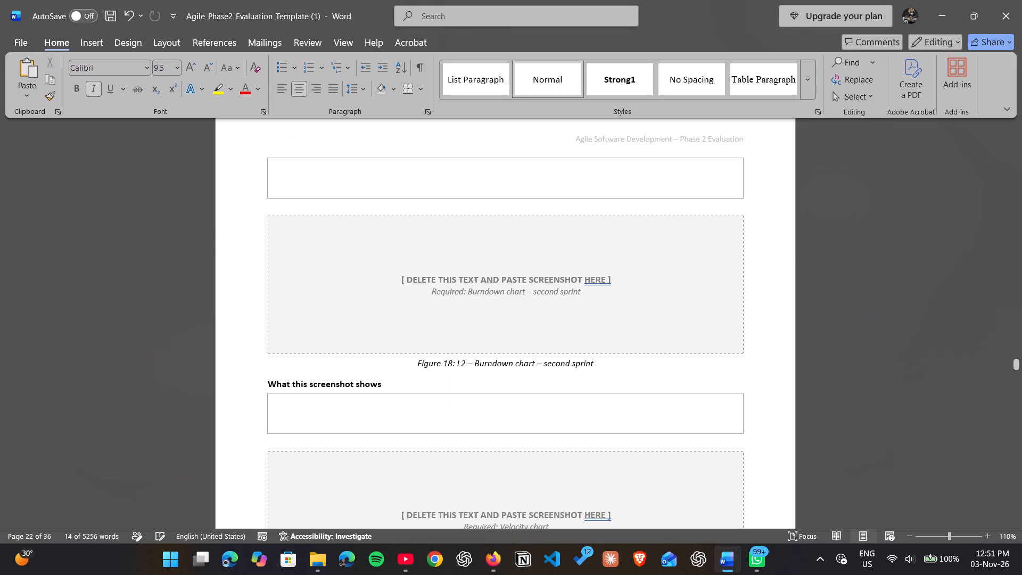
pyautogui.press('Return')
pyautogui.press('Return')
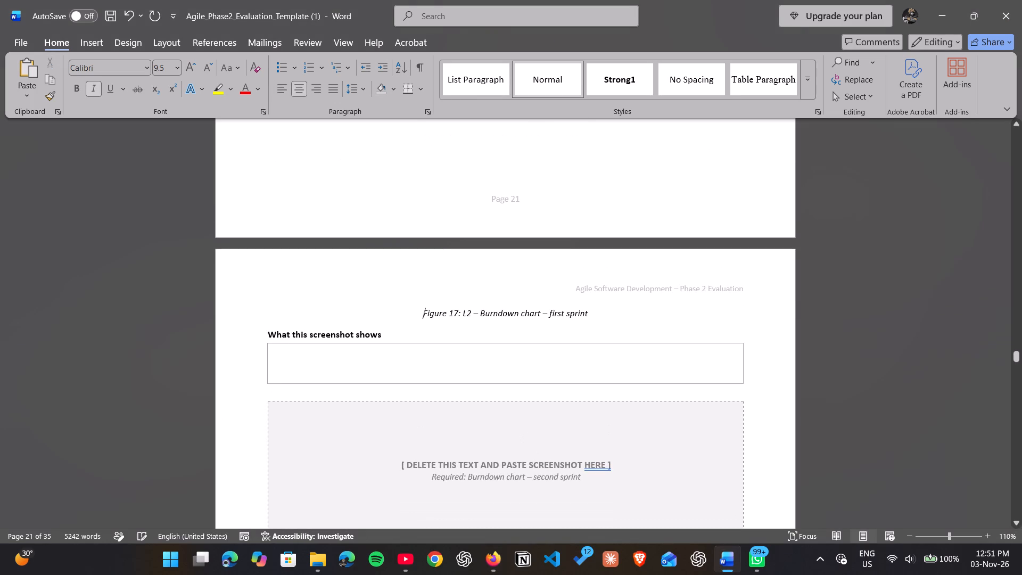
pyautogui.scroll(1, 751, 315)
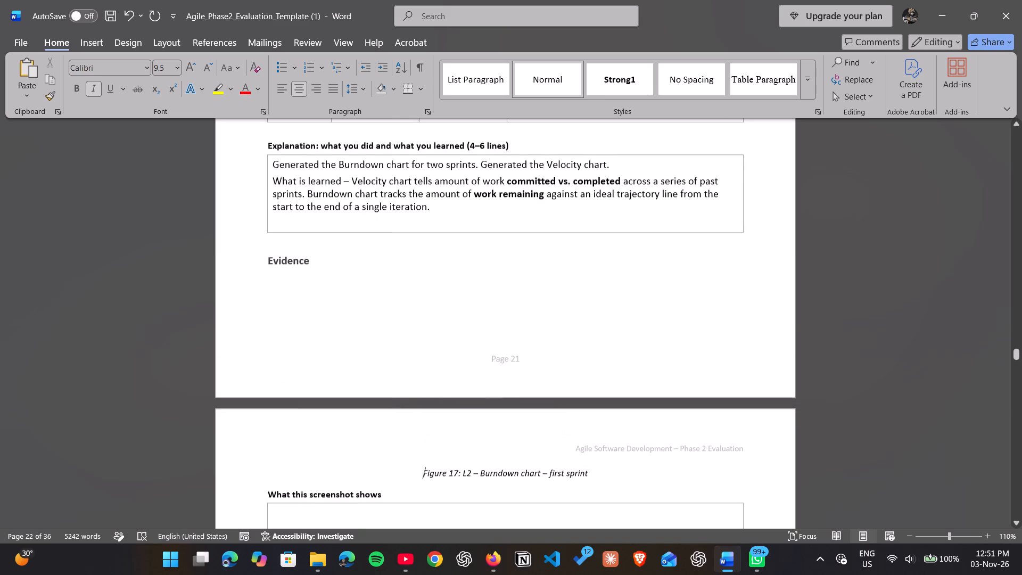
pyautogui.press('Up')
pyautogui.hotkey('ctrl', 'v')
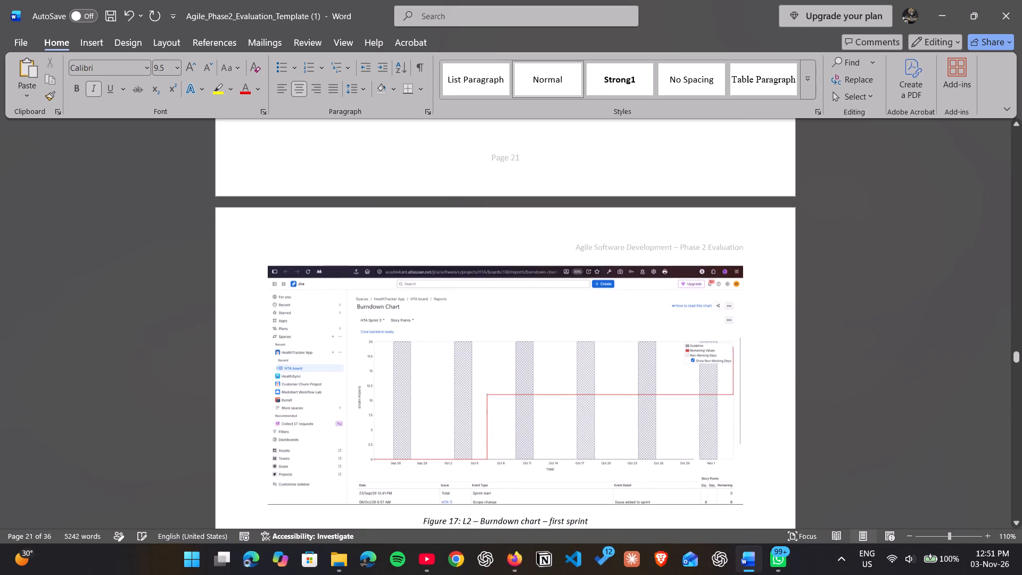
# Describe the Figure 17 screenshot in the box below it as "This screenshot shows burndown chart for a sprint.".
pyautogui.scroll(-3, 751, 315)
pyautogui.click(430, 272)
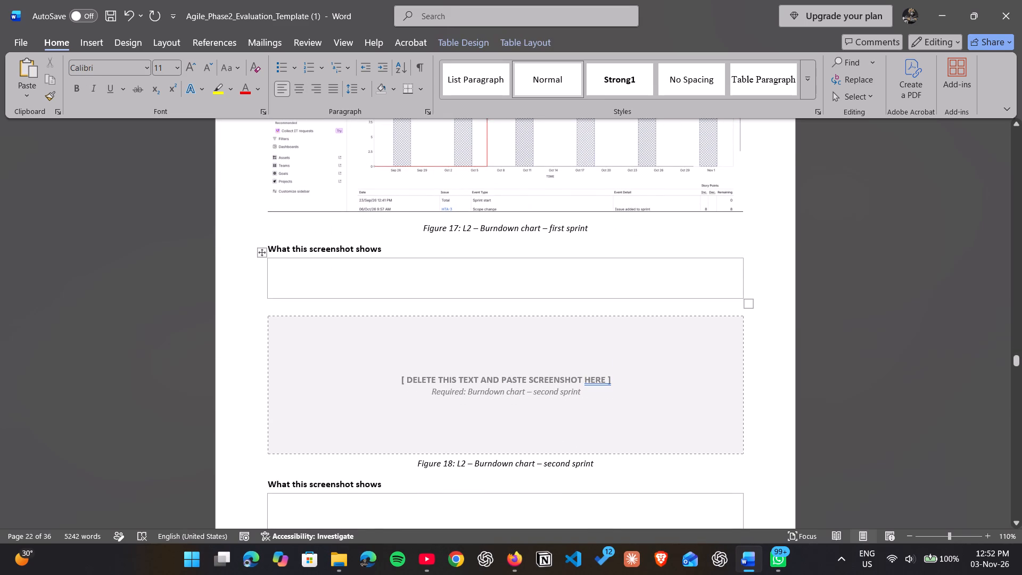
pyautogui.write('Thsi')
pyautogui.press('BackSpace')
pyautogui.press('BackSpace')
pyautogui.write('is screenshot')
pyautogui.press('space')
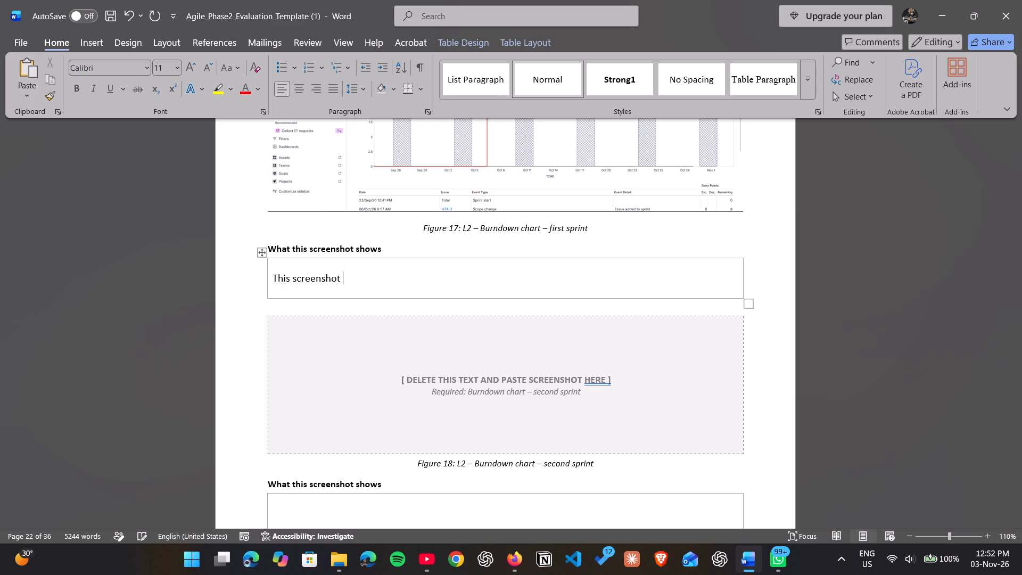
pyautogui.write('shows')
pyautogui.press('space')
pyautogui.write('burn')
pyautogui.write('wond')
pyautogui.press('space')
pyautogui.press('BackSpace')
pyautogui.press('BackSpace')
pyautogui.press('BackSpace')
pyautogui.press('BackSpace')
pyautogui.press('BackSpace')
pyautogui.write('down ct')
pyautogui.press('BackSpace')
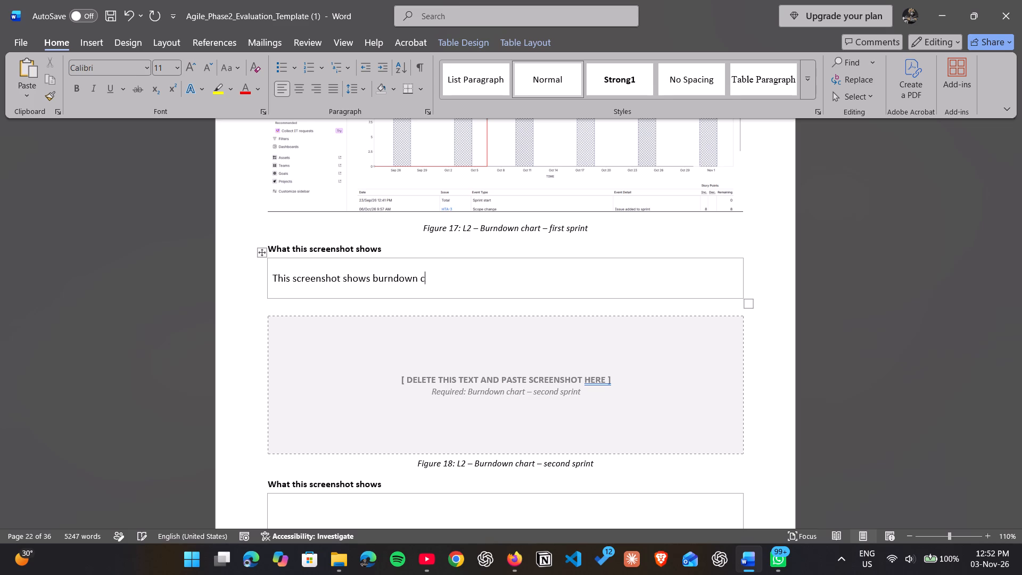
pyautogui.write('hart for a sprint.')
# Switch to Firefox and display the Burndown Chart for HTA Sprint 2.
pyautogui.scroll(-1, 430, 272)
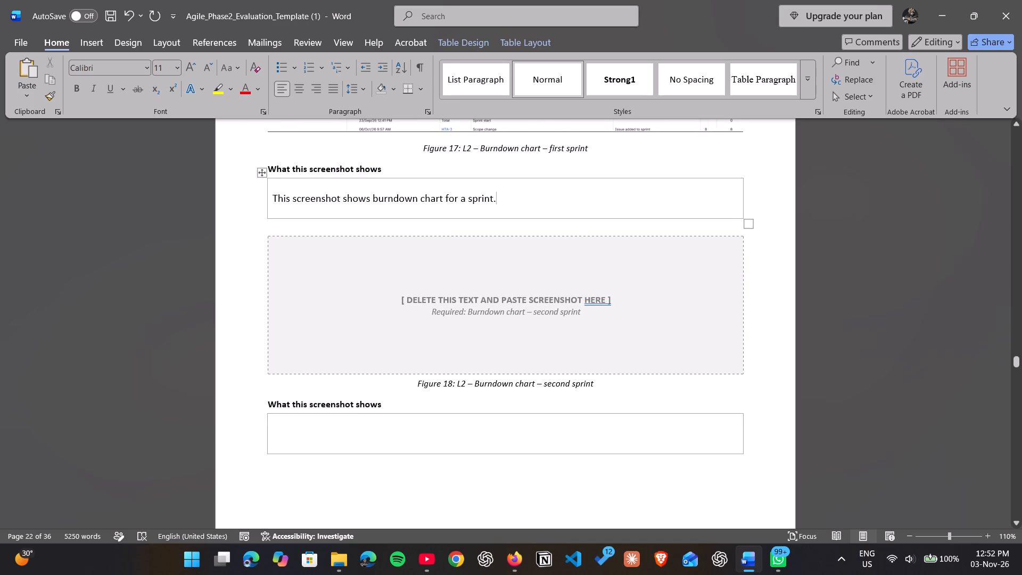
pyautogui.hotkey('alt', 'Tab')
pyautogui.click(245, 192)
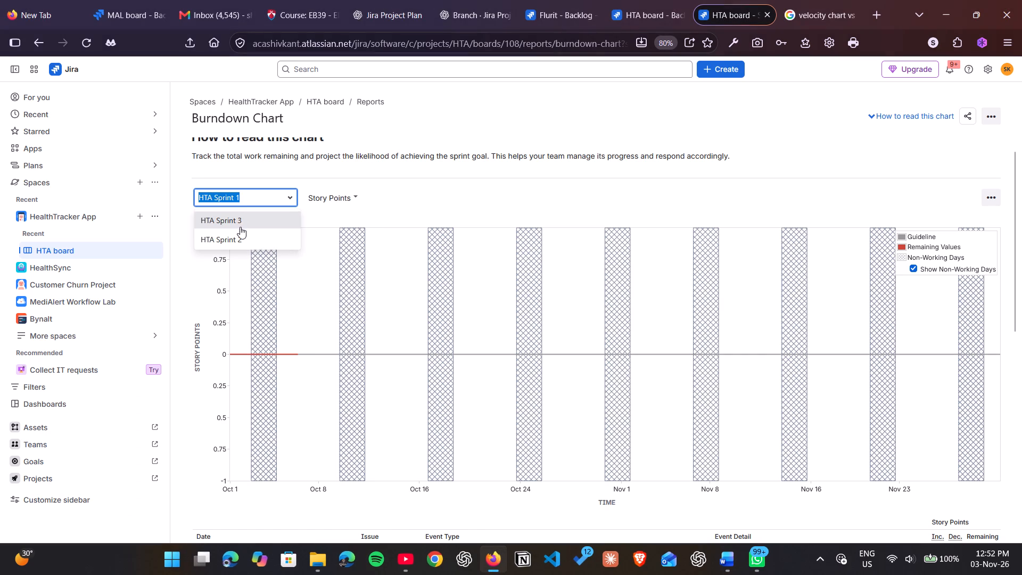
pyautogui.click(240, 237)
pyautogui.click(428, 198)
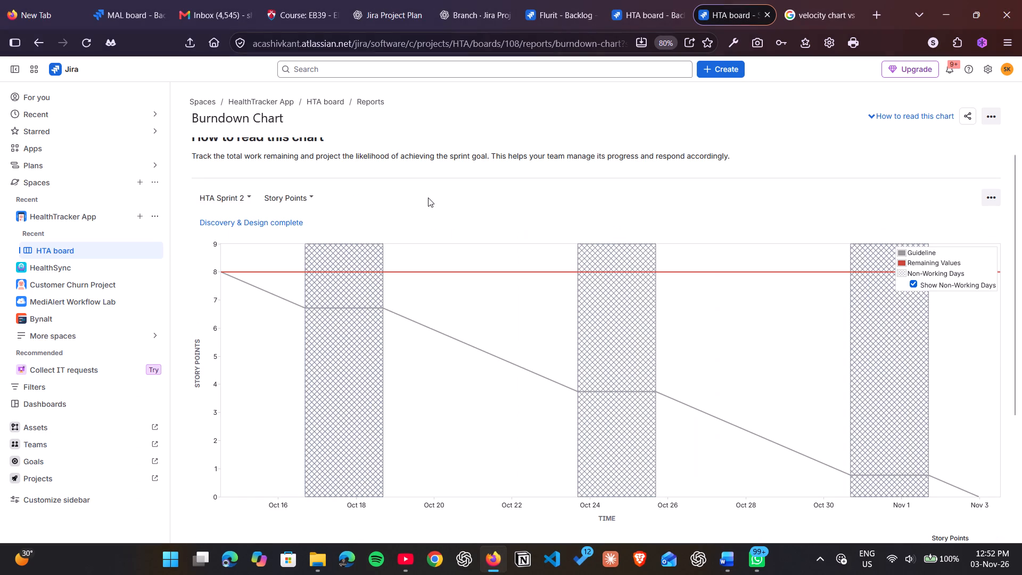
# Start a screen capture of the HTA Sprint 2 Burndown Chart with the whole chart in view.
pyautogui.press('Print')
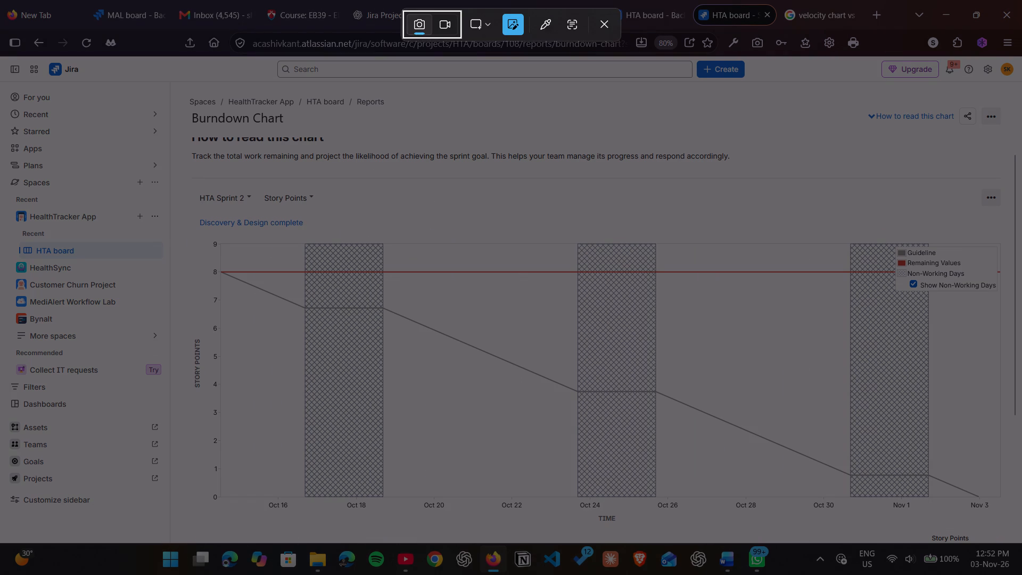
pyautogui.click(607, 26)
pyautogui.scroll(-1, 561, 121)
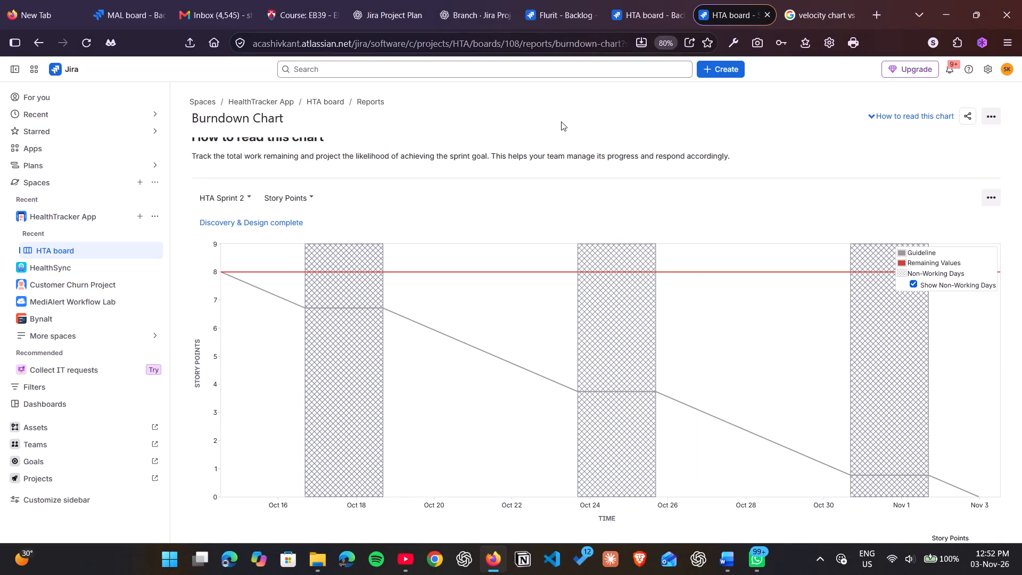
pyautogui.scroll(-1, 561, 121)
pyautogui.scroll(-1, 531, 209)
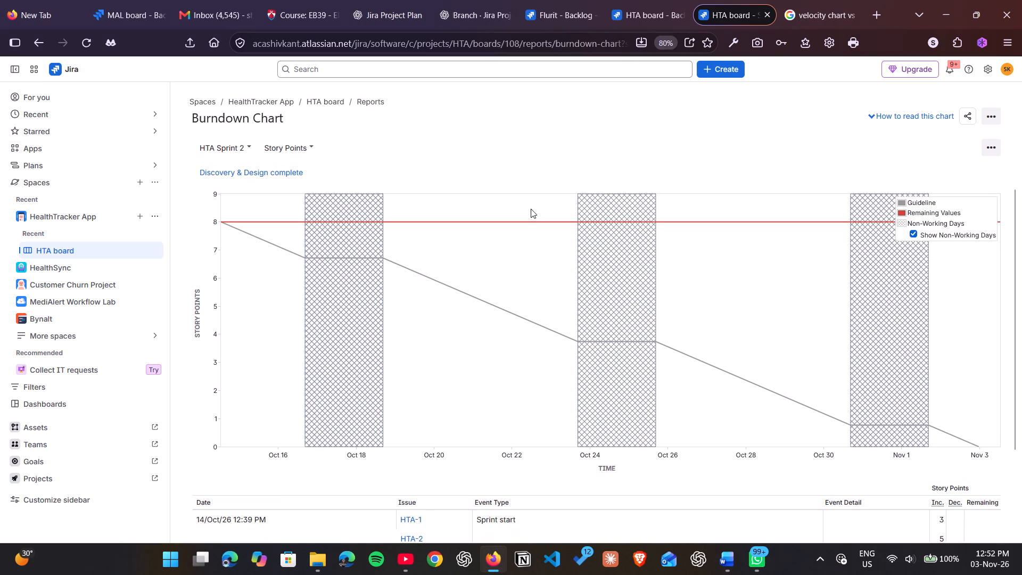
pyautogui.press('Print')
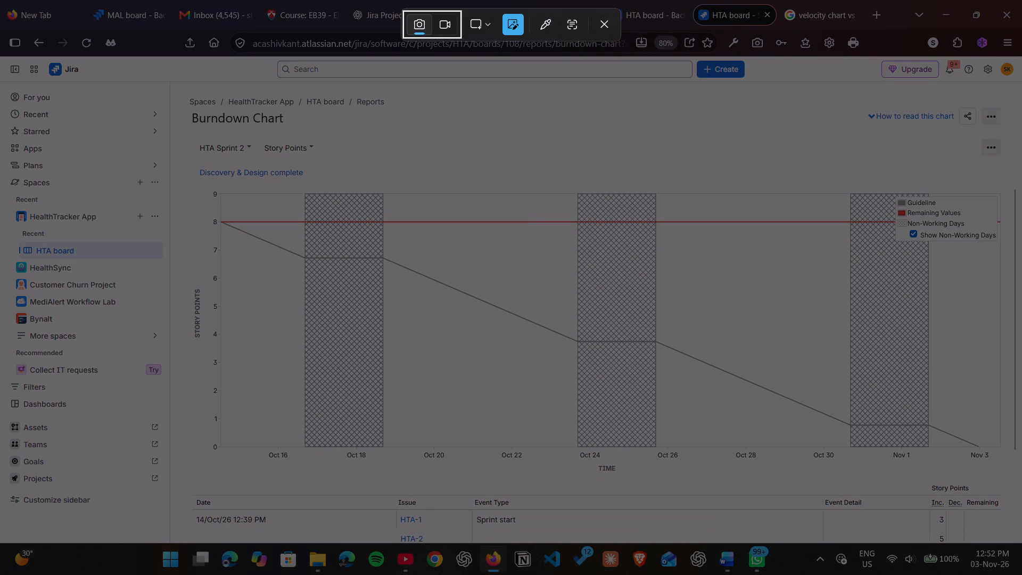
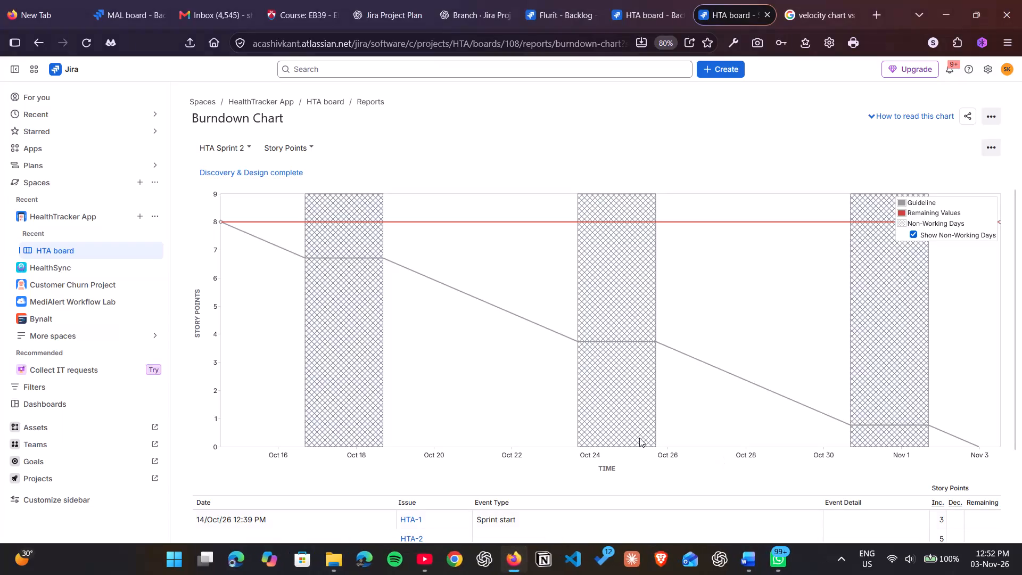
# Switch to Word and change the Figure 17 description to "This screenshot shows burndown chart for a sprint 1.".
pyautogui.hotkey('alt', 'Tab')
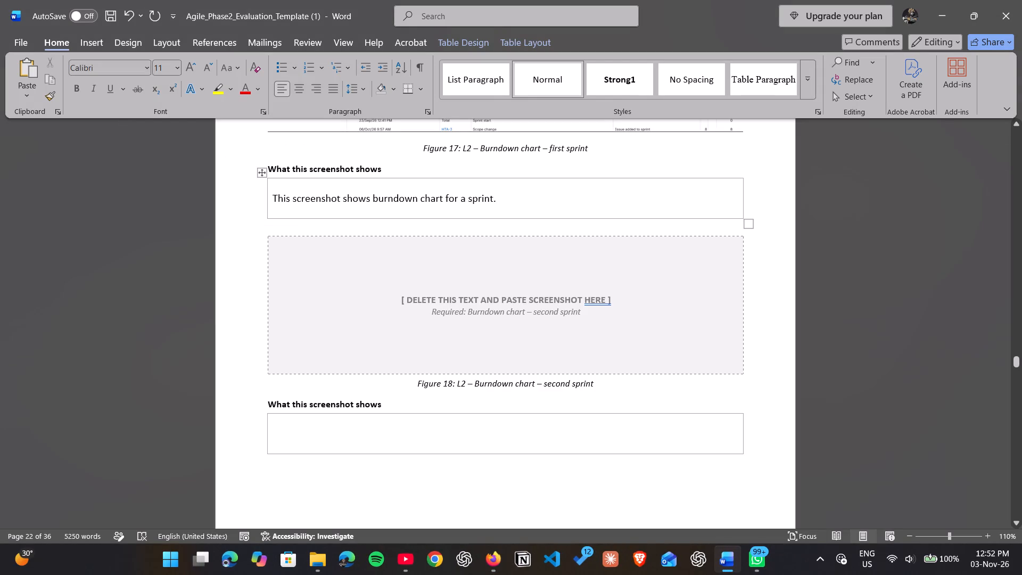
pyautogui.click(733, 362)
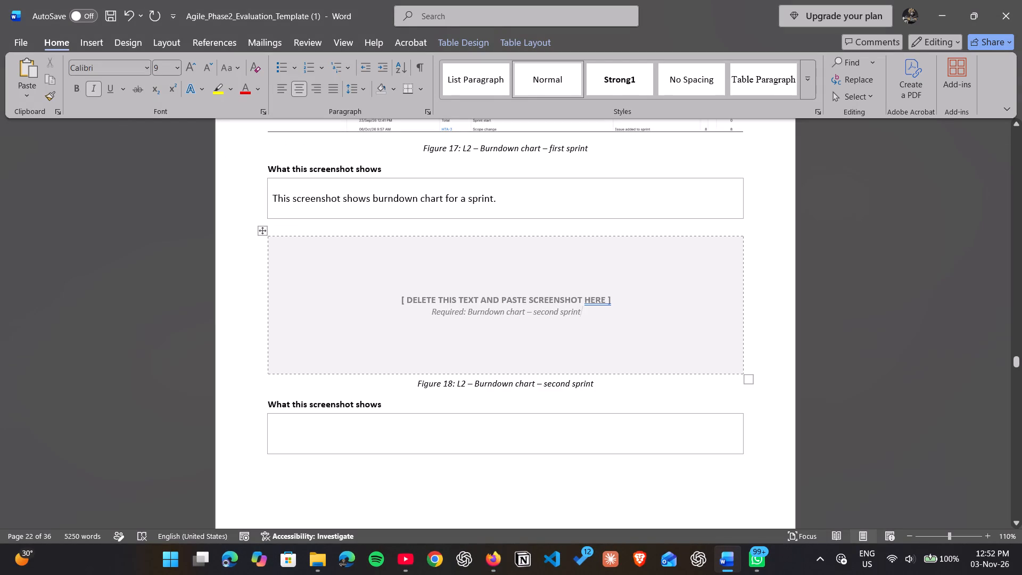
pyautogui.click(566, 195)
pyautogui.press('BackSpace')
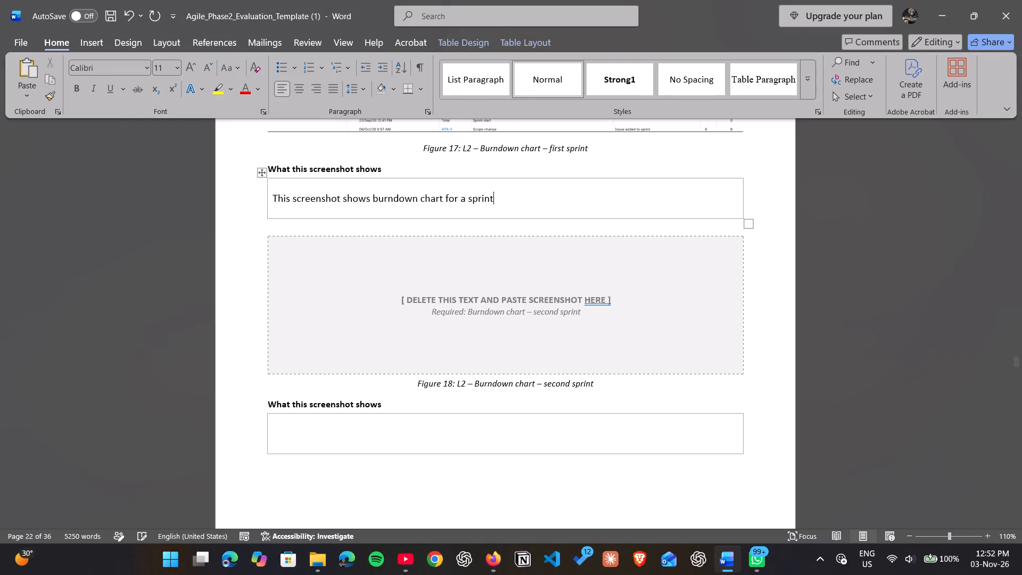
pyautogui.press('space')
pyautogui.press('End')
pyautogui.press('1')
pyautogui.press('/')
pyautogui.press('BackSpace')
pyautogui.press('.')
# Replace the second-sprint burndown placeholder box with the copied chart screenshot, above the Figure 18 caption.
pyautogui.click(663, 332)
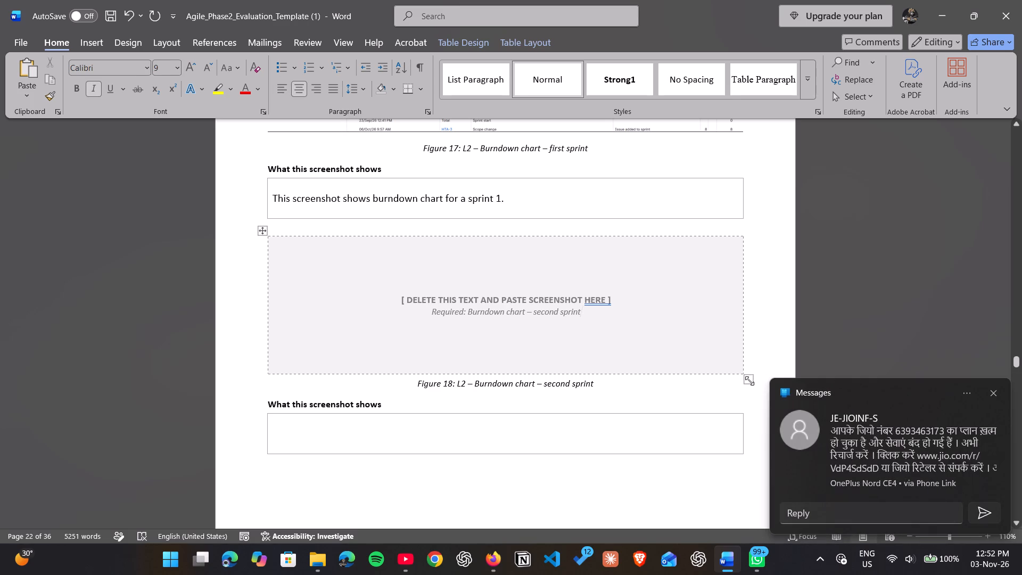
pyautogui.click(749, 381)
pyautogui.press('BackSpace')
pyautogui.press('Return')
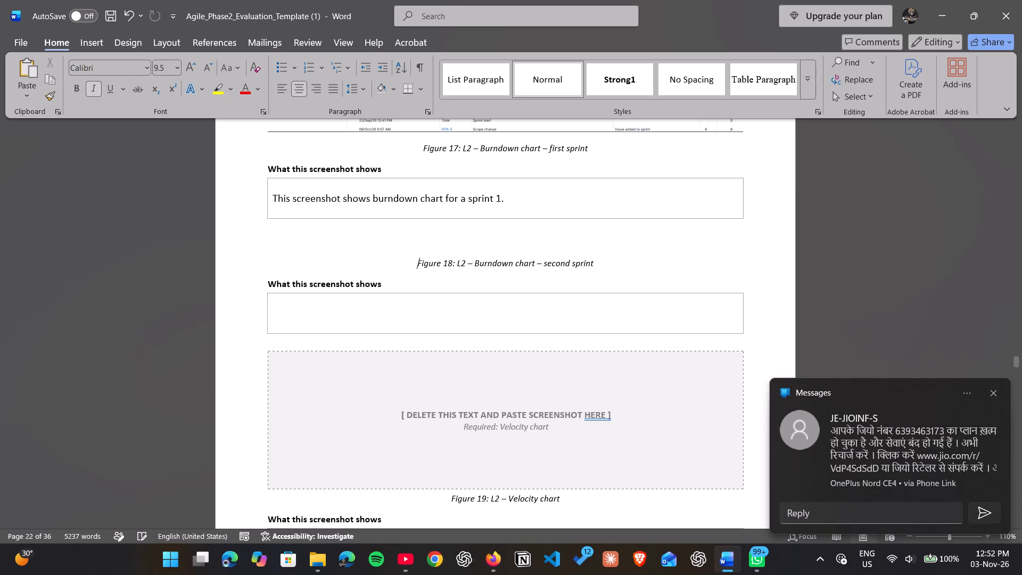
pyautogui.press('Up')
pyautogui.hotkey('ctrl', 'v')
pyautogui.scroll(-1, 749, 381)
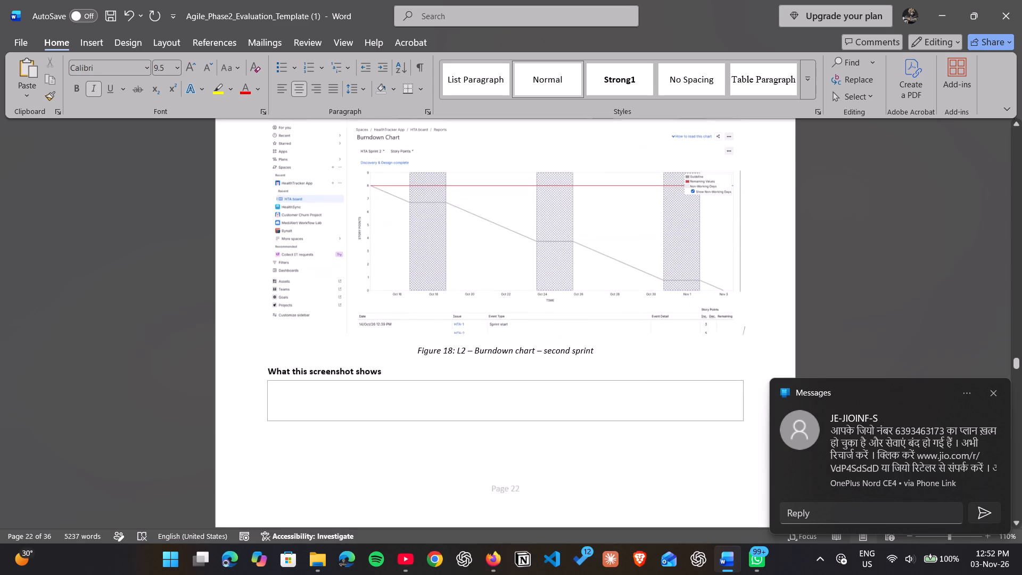
# Copy the Figure 17 description into the box below Figure 18 and change it to "This screenshot shows burndown chart for a sprint 2.".
pyautogui.scroll(1, 549, 381)
pyautogui.moveTo(507, 202); pyautogui.dragTo(327, 179)
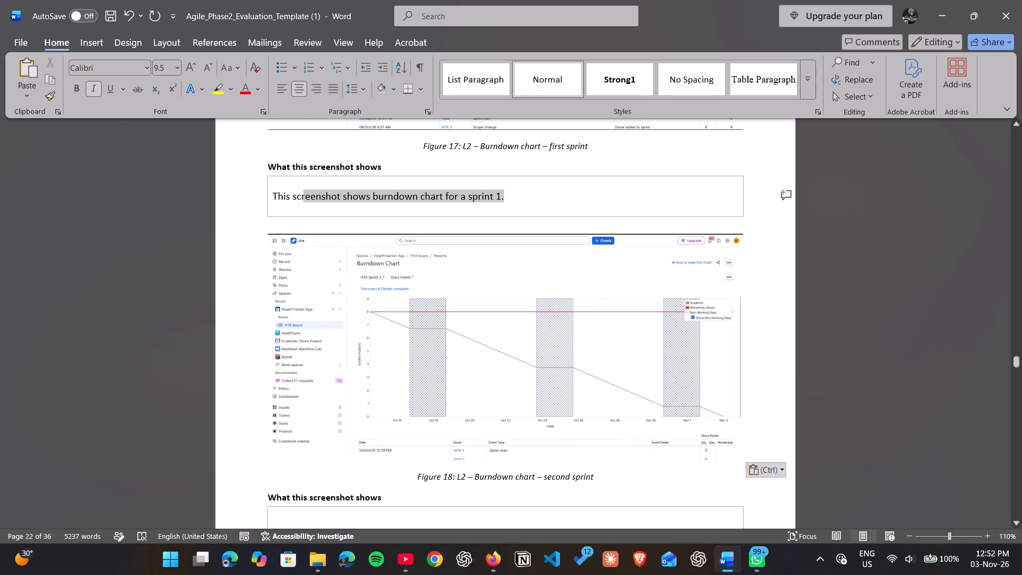
pyautogui.moveTo(327, 179); pyautogui.dragTo(237, 178)
pyautogui.hotkey('ctrl', 'c')
pyautogui.scroll(-1, 393, 329)
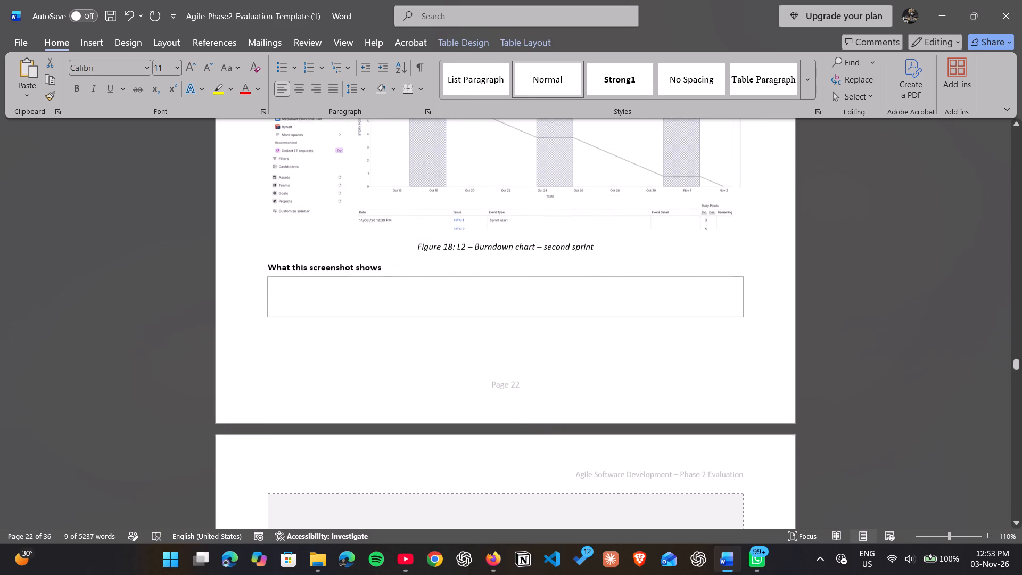
pyautogui.click(368, 282)
pyautogui.hotkey('ctrl', 'v')
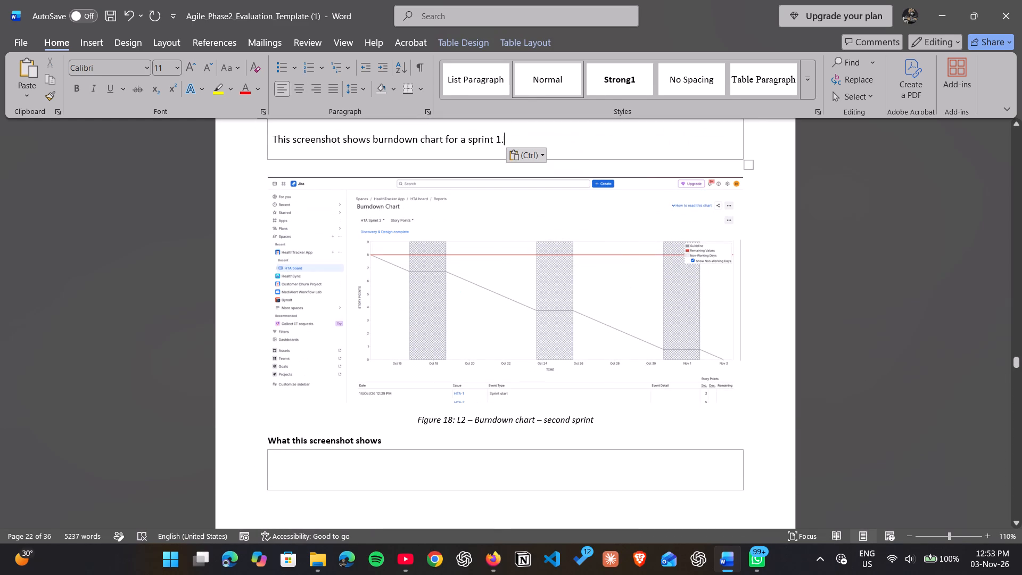
pyautogui.scroll(-1, 429, 348)
pyautogui.click(381, 432)
pyautogui.hotkey('ctrl', 'v')
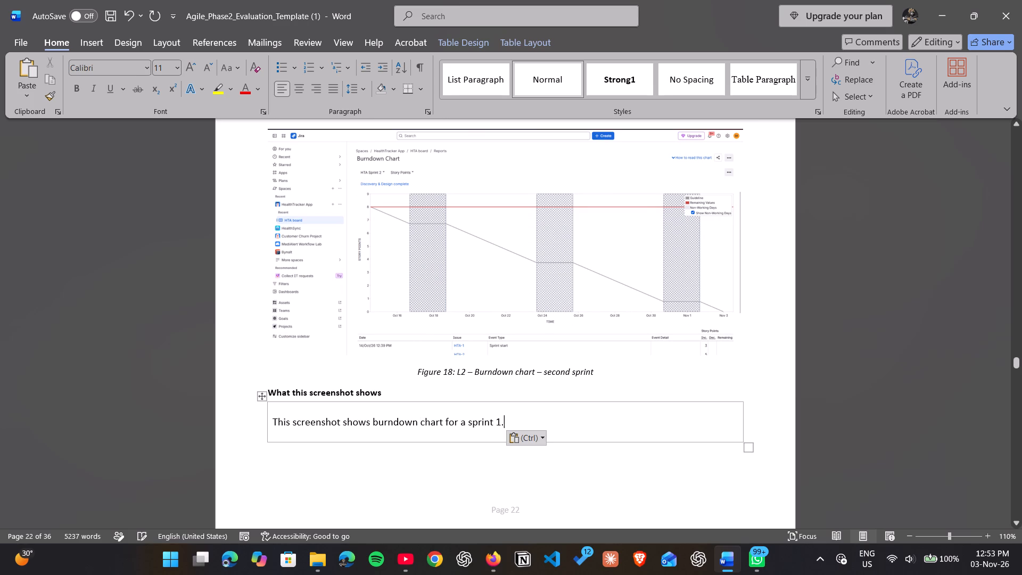
pyautogui.press('BackSpace')
pyautogui.press('BackSpace')
pyautogui.press('2')
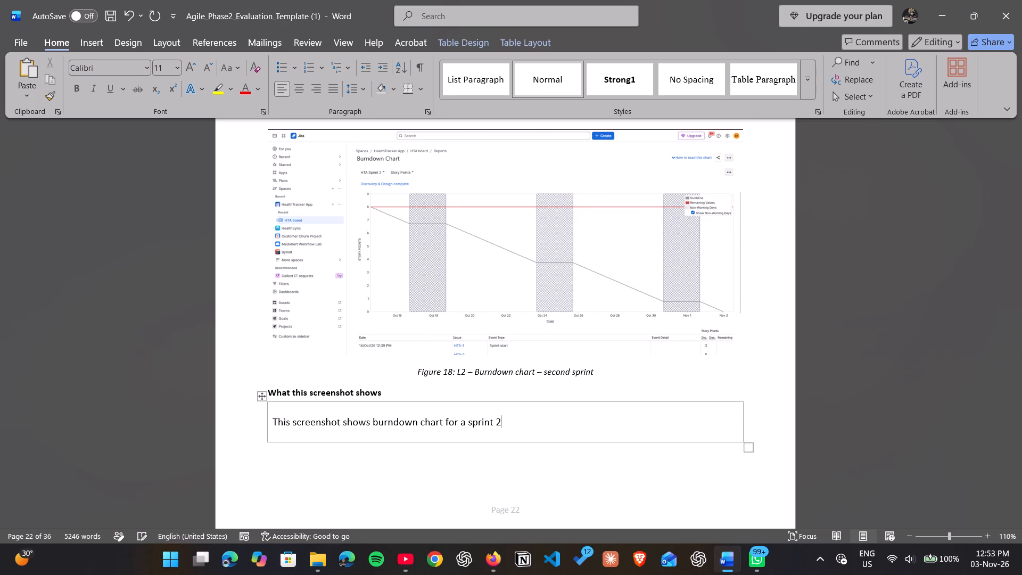
pyautogui.press('.')
# Review the Figure 17 and Figure 18 burndown screenshots with their descriptions, and the Figure 19 velocity chart placeholder.
pyautogui.scroll(1, 420, 409)
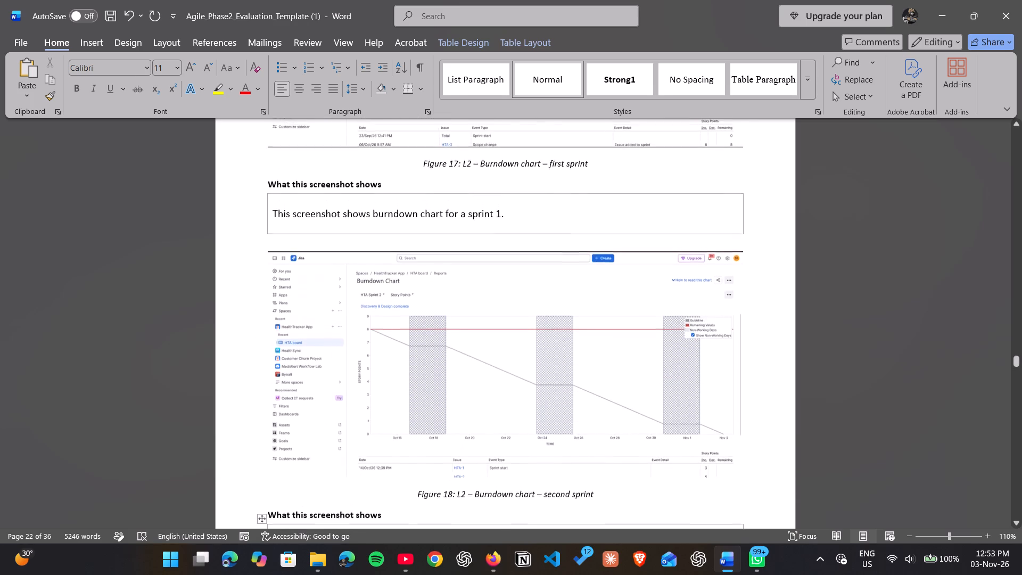
pyautogui.scroll(1, 420, 409)
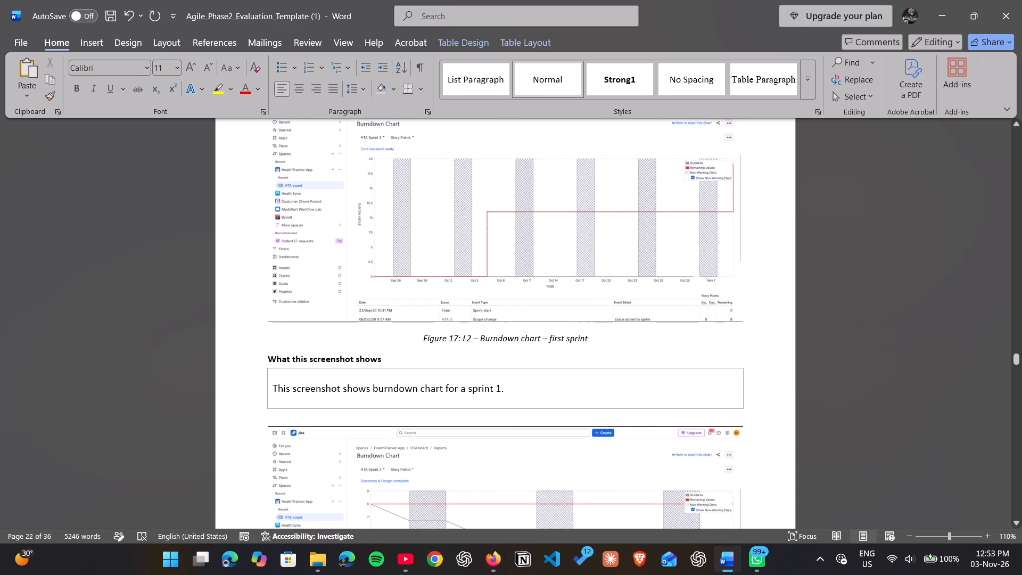
pyautogui.scroll(1, 420, 409)
pyautogui.click(430, 351)
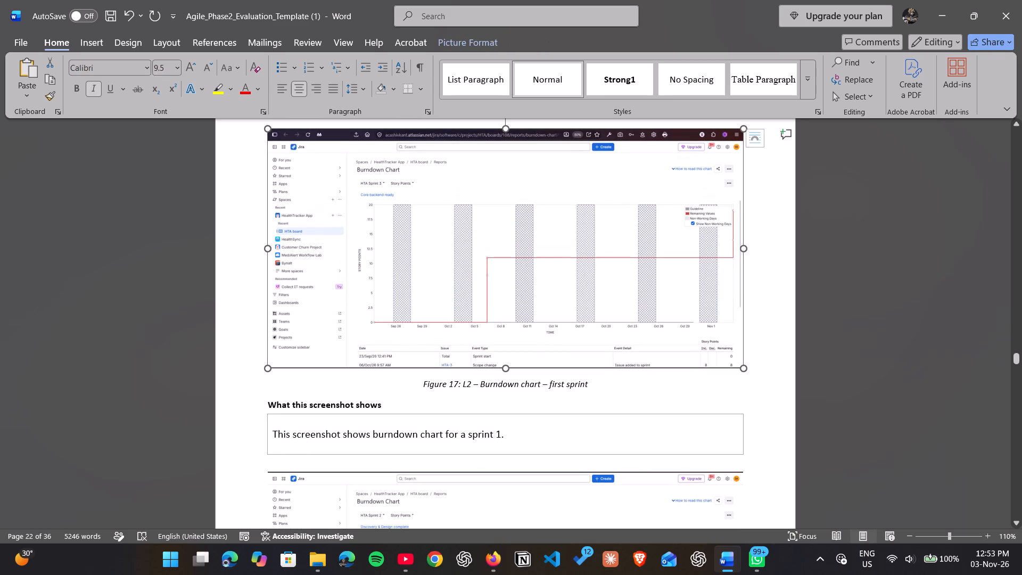
pyautogui.hotkey('ctrl', 'c')
pyautogui.scroll(-4, 430, 351)
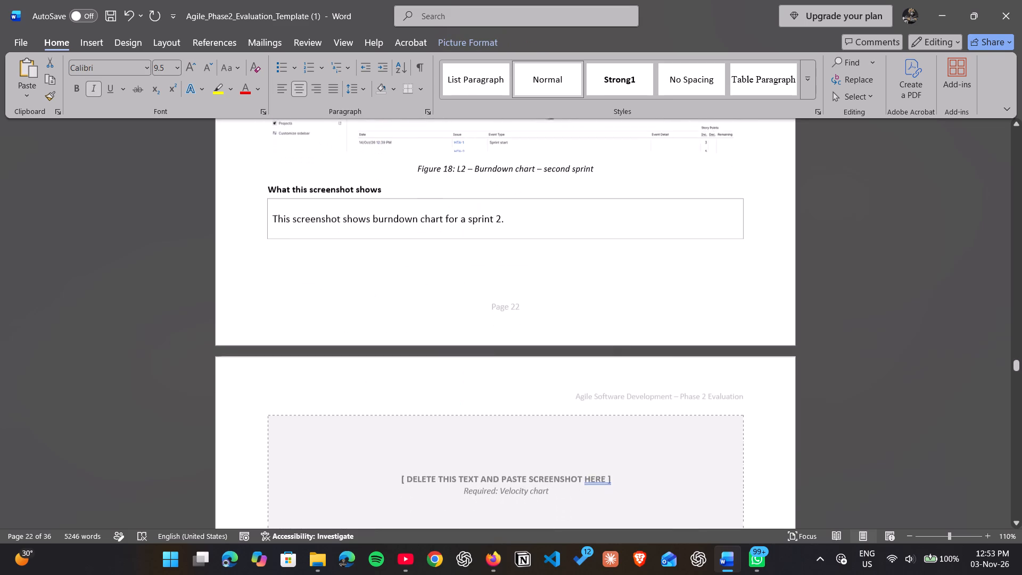
pyautogui.scroll(-1, 430, 351)
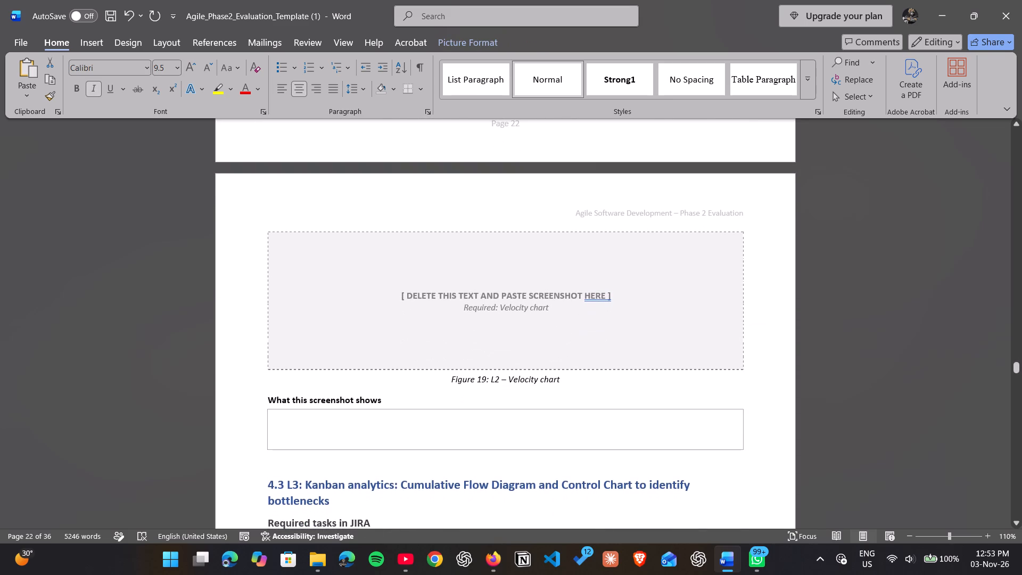
pyautogui.scroll(2, 556, 357)
pyautogui.scroll(-1, 556, 357)
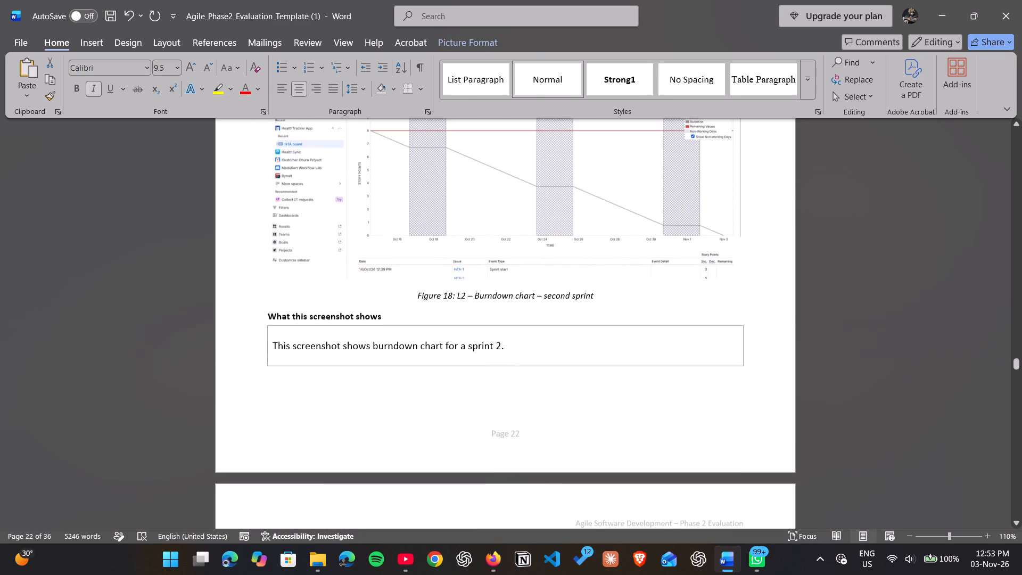
pyautogui.scroll(-1, 556, 357)
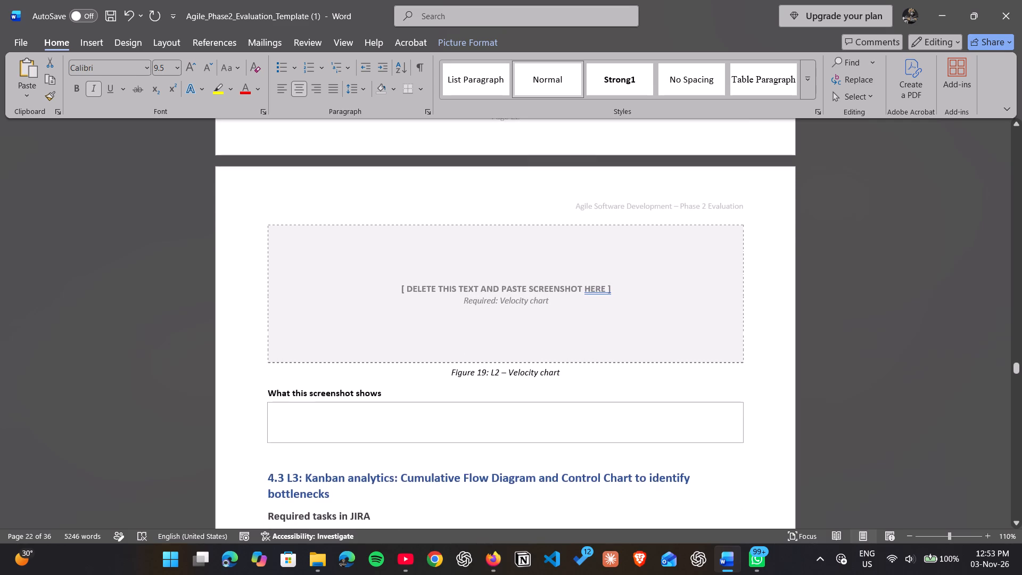
pyautogui.scroll(1, 556, 357)
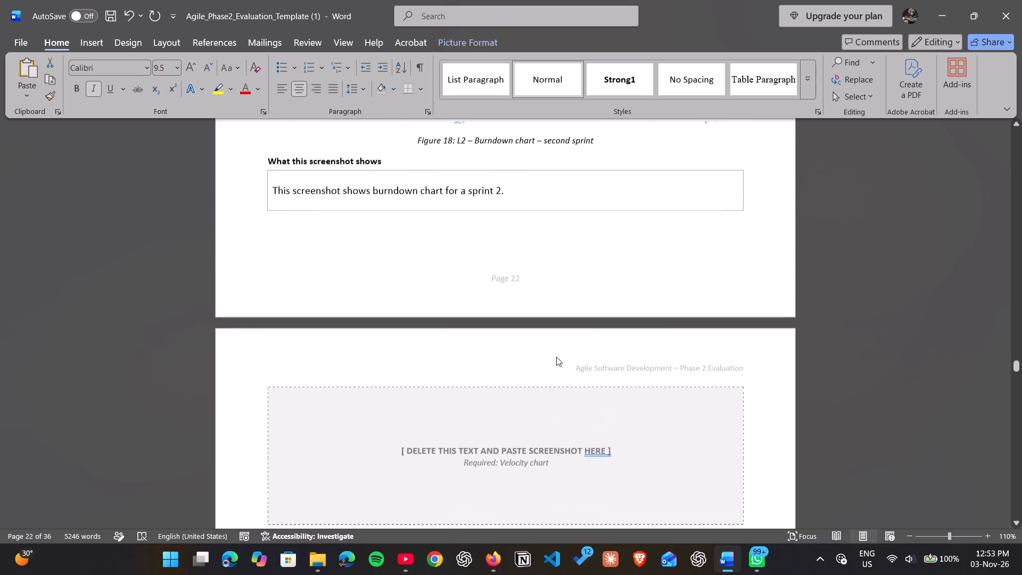
pyautogui.scroll(3, 556, 357)
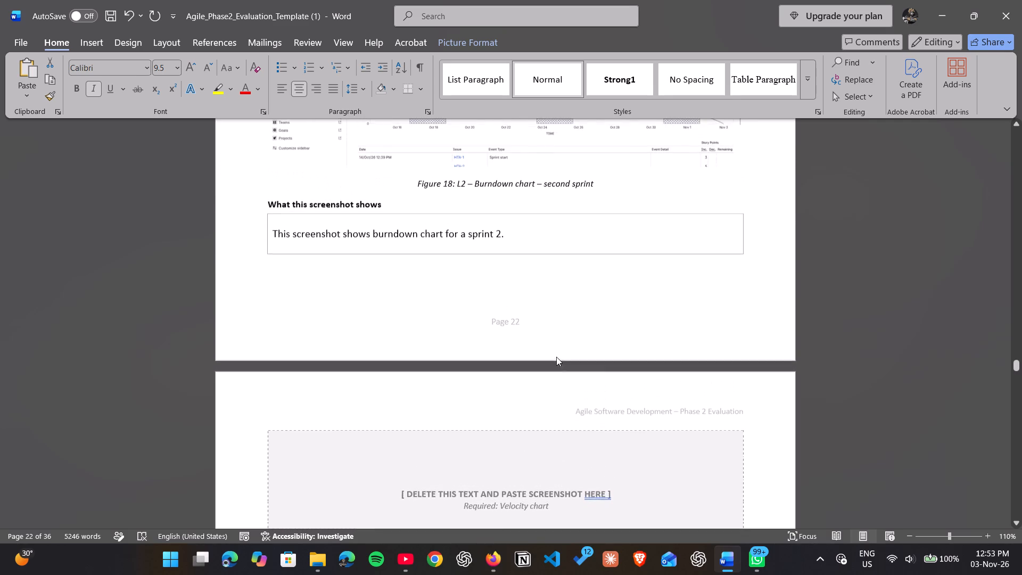
pyautogui.scroll(4, 556, 357)
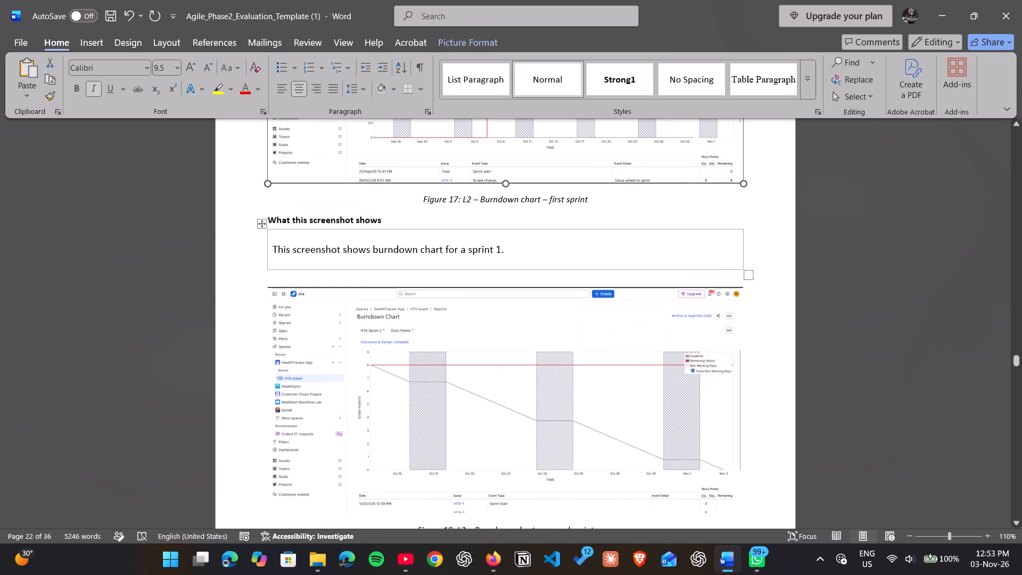
pyautogui.scroll(1, 556, 357)
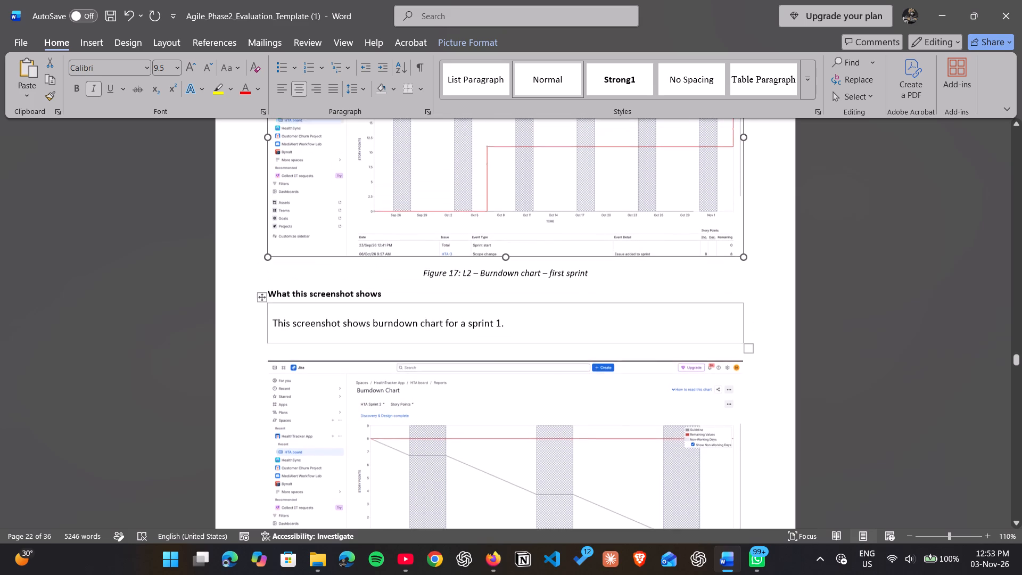
pyautogui.scroll(-2, 520, 282)
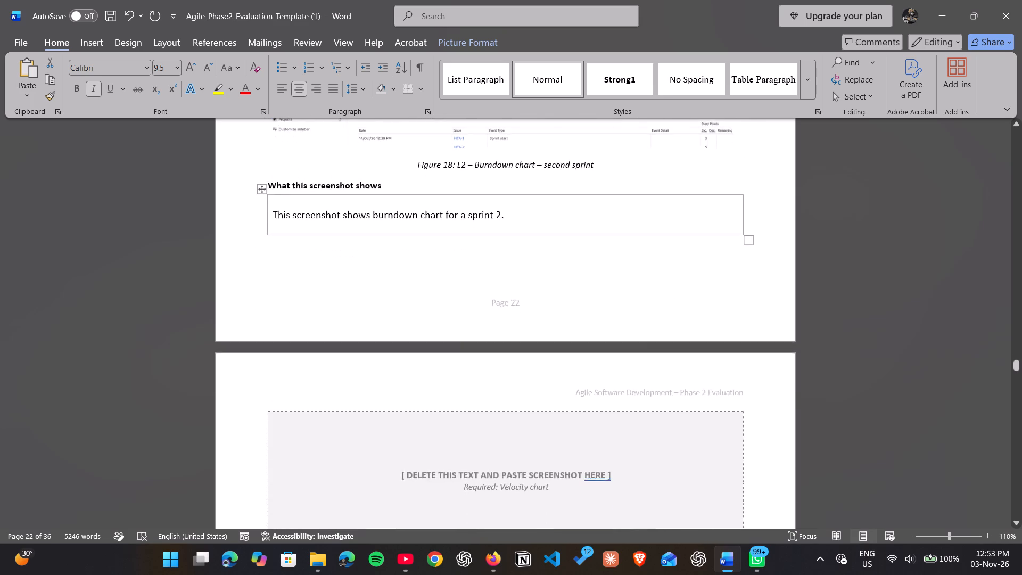
pyautogui.scroll(-2, 520, 282)
# Switch to Firefox and open the Velocity Chart from the HTA board's additional reports.
pyautogui.hotkey('alt', 'Tab')
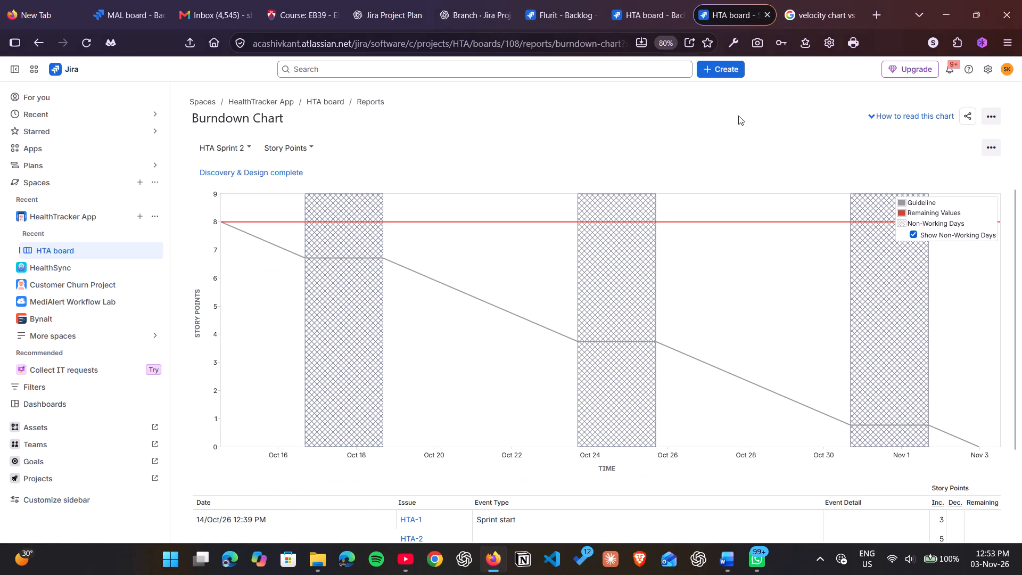
pyautogui.click(382, 100)
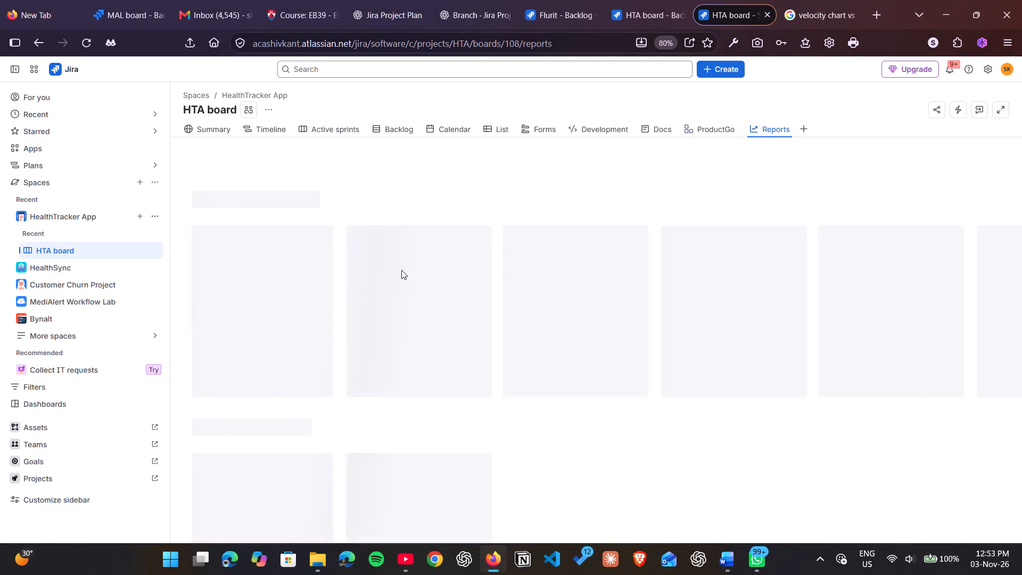
pyautogui.scroll(1, 401, 270)
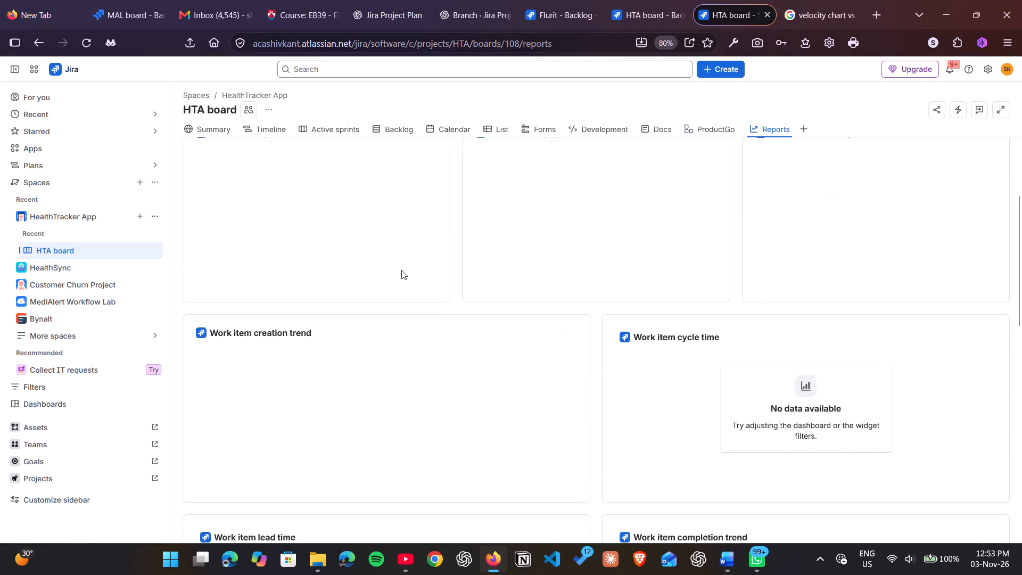
pyautogui.scroll(1, 401, 270)
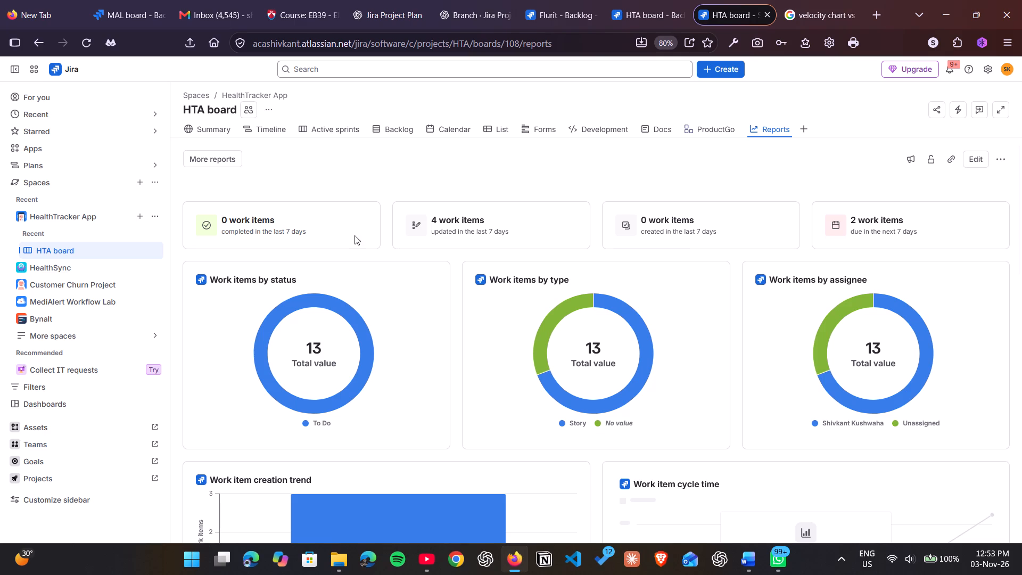
pyautogui.click(234, 159)
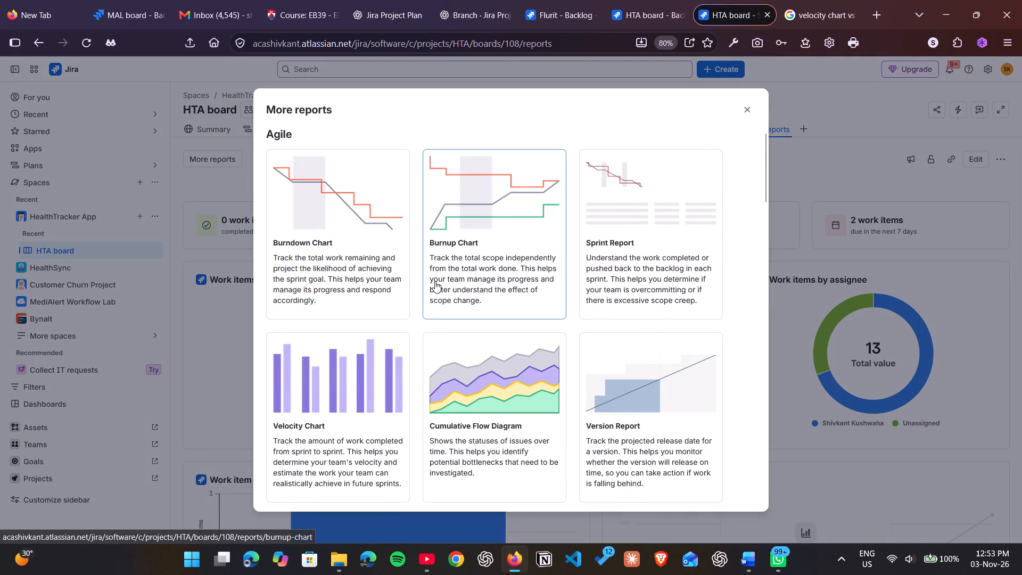
pyautogui.scroll(-1, 435, 281)
pyautogui.click(341, 296)
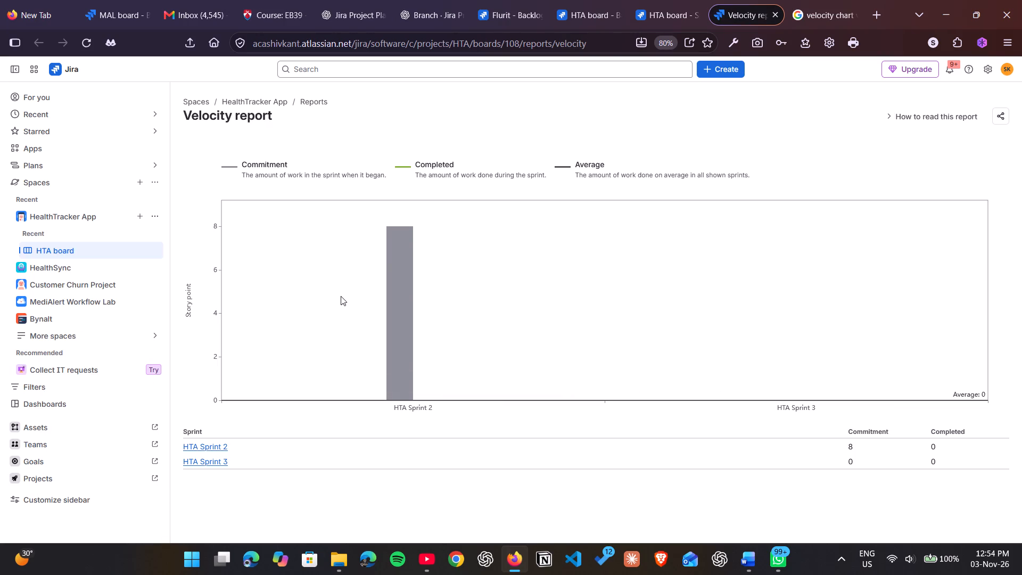
pyautogui.scroll(2, 341, 296)
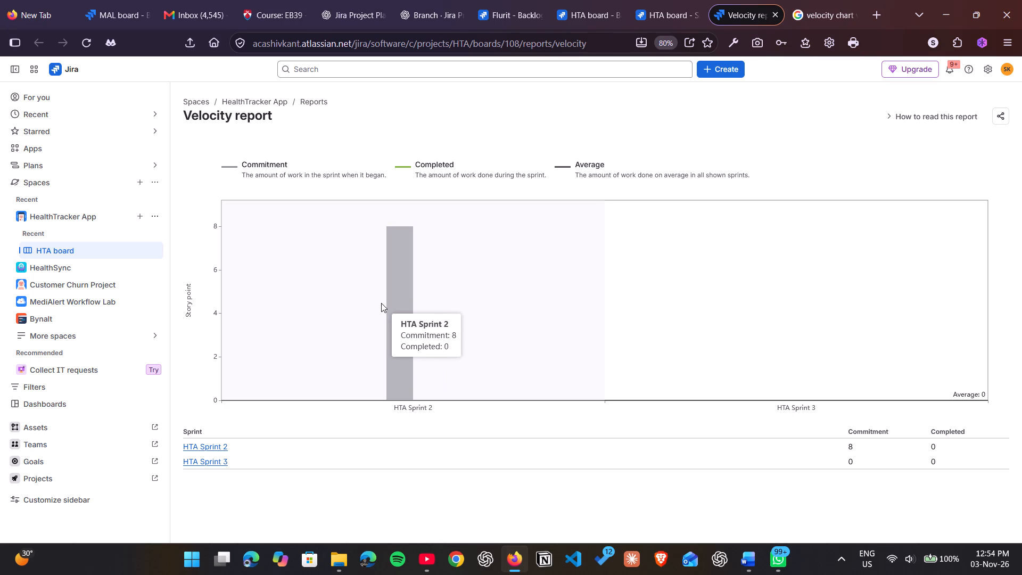
# Capture the full Jira page showing the Velocity report as a screenshot and copy it.
pyautogui.press('Print')
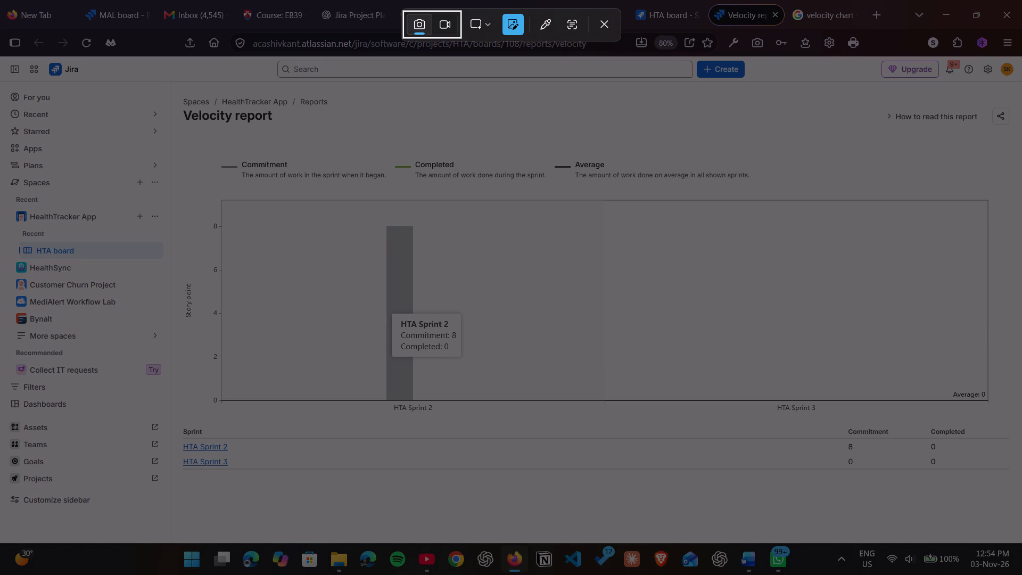
pyautogui.moveTo(0, 53); pyautogui.dragTo(1021, 532)
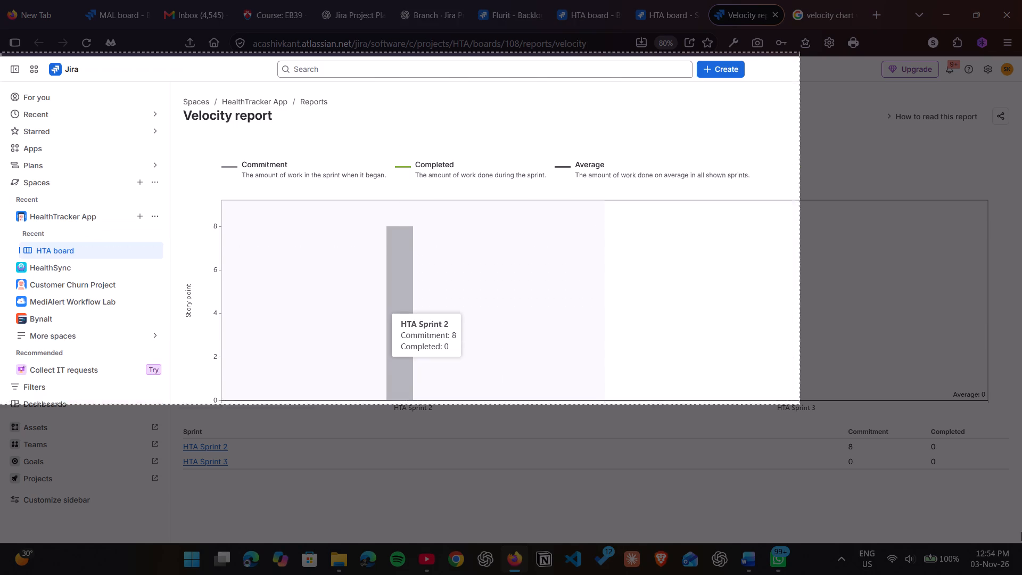
pyautogui.moveTo(1021, 532); pyautogui.dragTo(1021, 541)
pyautogui.hotkey('ctrl', 'c')
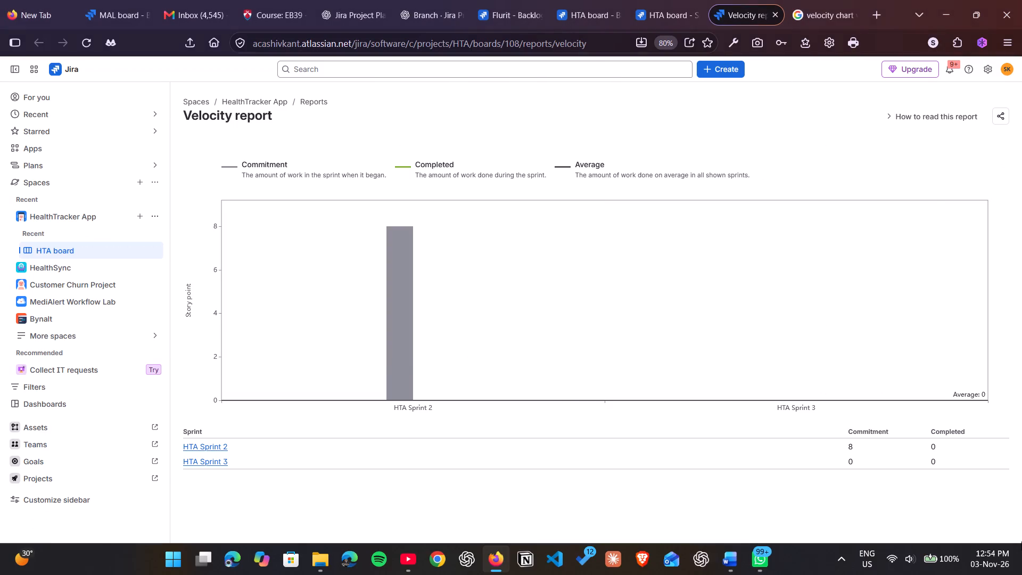
# Switch to Word and replace the Figure 19 velocity chart placeholder with the copied Velocity report screenshot.
pyautogui.hotkey('alt', 'Tab')
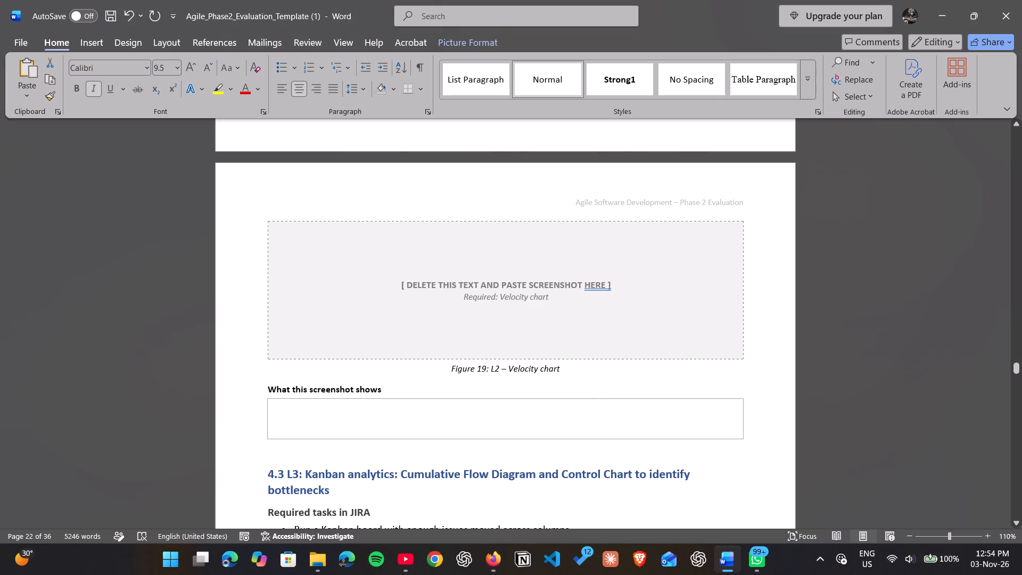
pyautogui.click(712, 345)
pyautogui.click(746, 363)
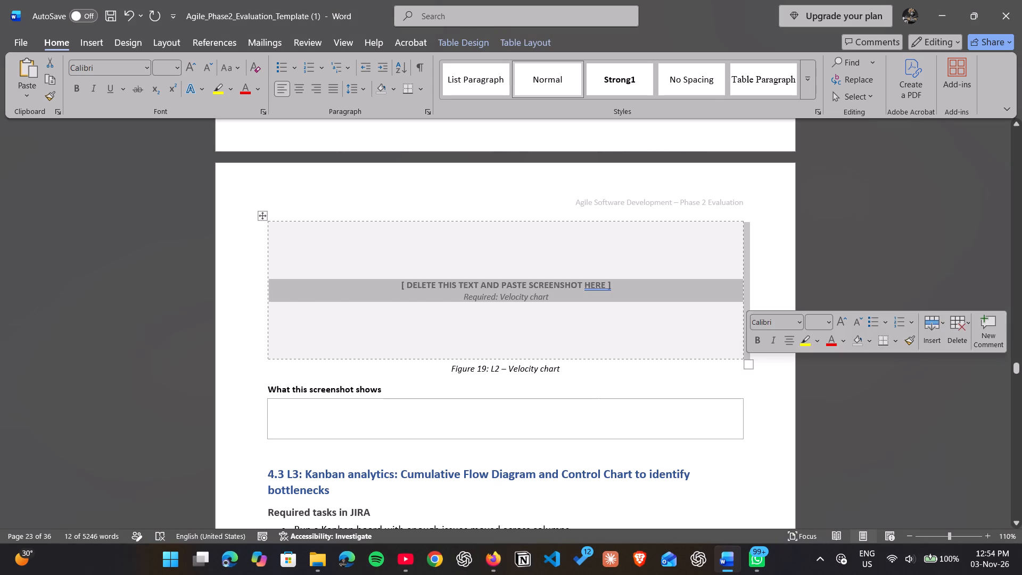
pyautogui.press('BackSpace')
pyautogui.press('Return')
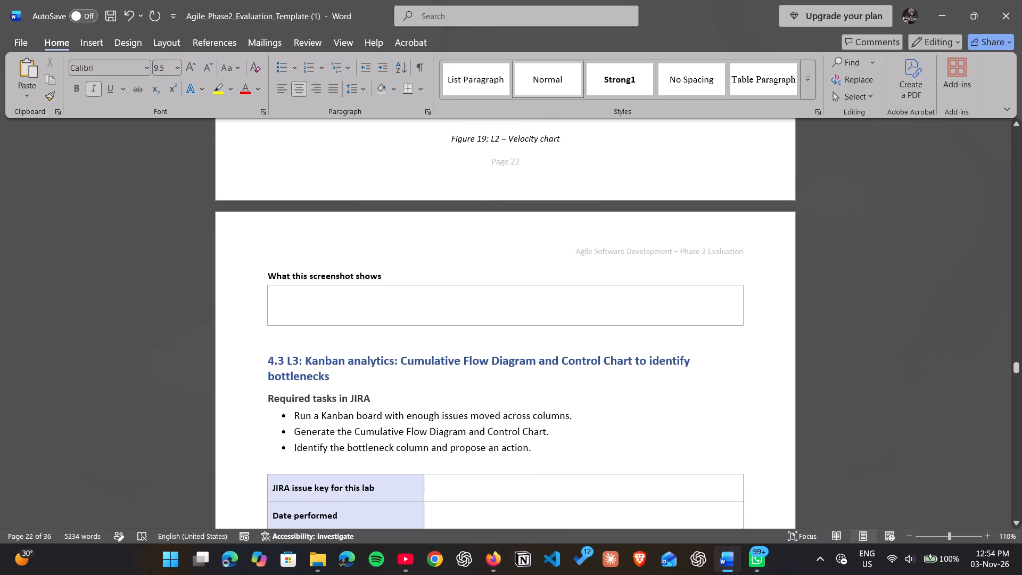
pyautogui.press('Return')
pyautogui.press('Up')
pyautogui.hotkey('ctrl', 'v')
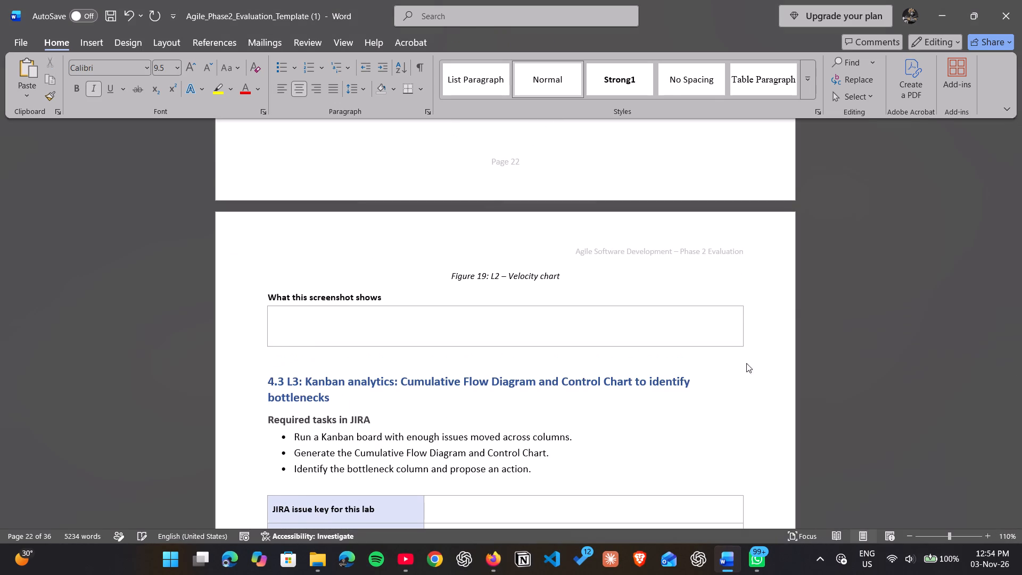
# Enter "This screenshot shows velocity Chart." in the description box below Figure 19.
pyautogui.scroll(-2, 746, 363)
pyautogui.click(556, 327)
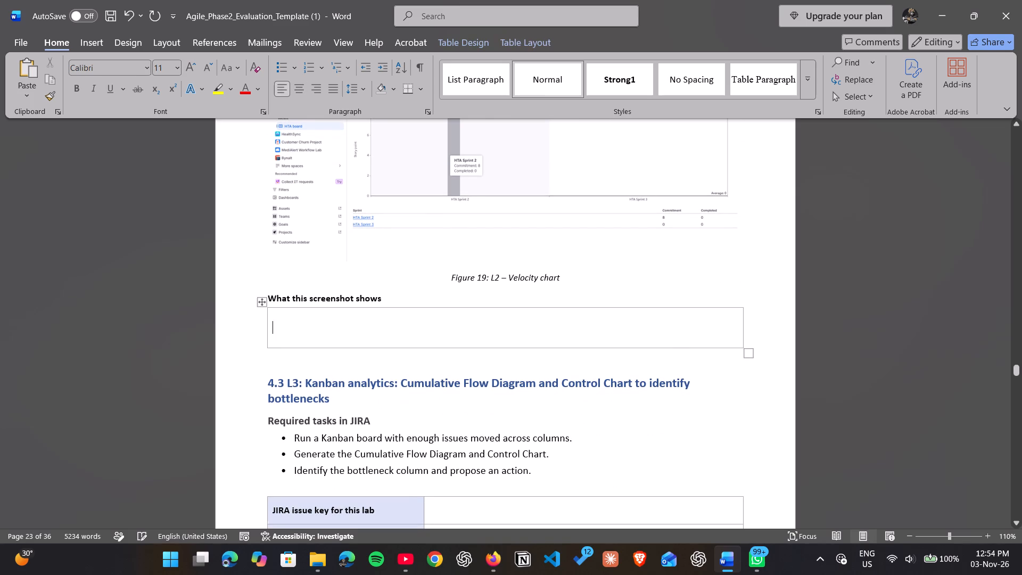
pyautogui.write('Veloc')
pyautogui.write('rity Chart5')
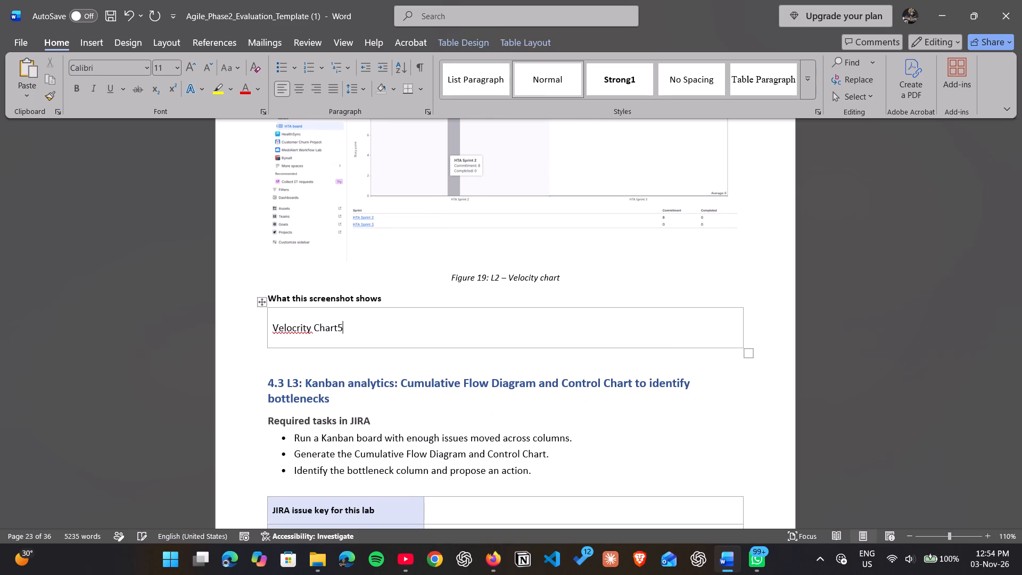
pyautogui.press('BackSpace')
pyautogui.press('BackSpace')
pyautogui.press('BackSpace')
pyautogui.press('BackSpace')
pyautogui.press('BackSpace')
pyautogui.press('BackSpace')
pyautogui.press('BackSpace')
pyautogui.press('BackSpace')
pyautogui.press('BackSpace')
pyautogui.press('BackSpace')
pyautogui.press('BackSpace')
pyautogui.press('BackSpace')
pyautogui.press('BackSpace')
pyautogui.press('BackSpace')
pyautogui.press('BackSpace')
pyautogui.press('BackSpace')
pyautogui.write('This screenshot')
pyautogui.press('space')
pyautogui.write('shows velocity Chart.')
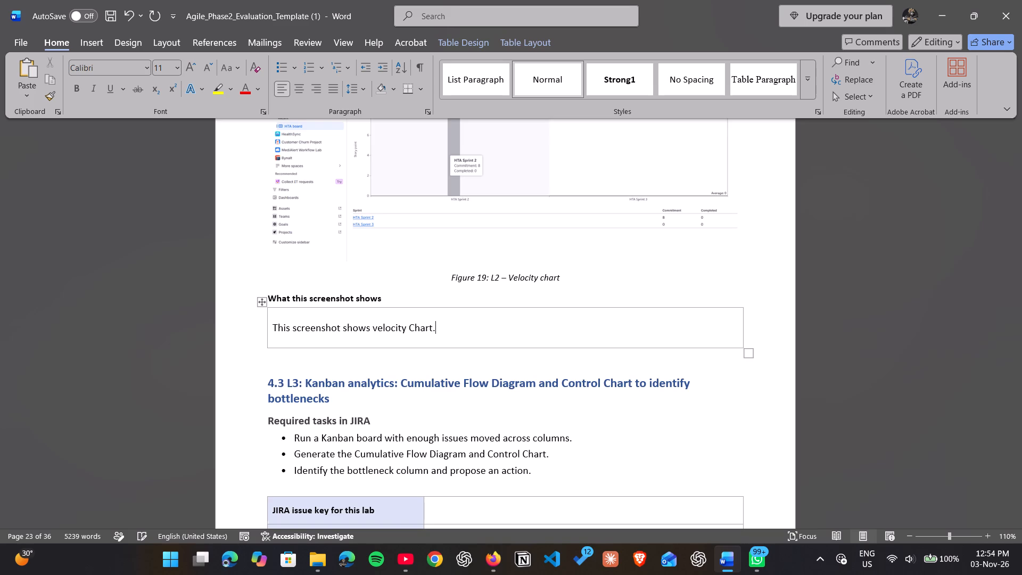
# In the section 4.3 L3 table, enter FLU as the JIRA issue key and 03/11/2026 as the date performed.
pyautogui.scroll(-1, 556, 327)
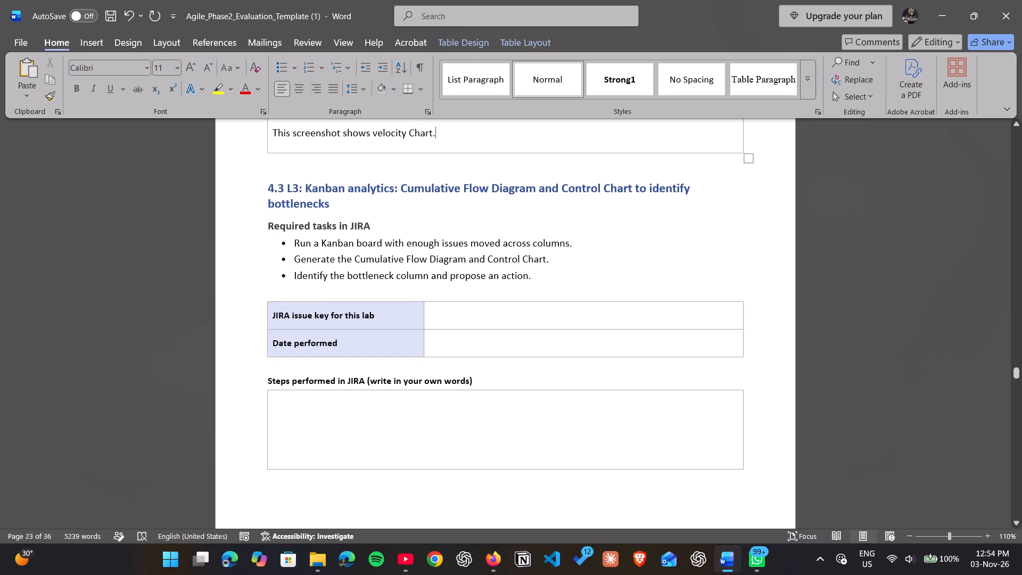
pyautogui.click(500, 315)
pyautogui.write('FLU')
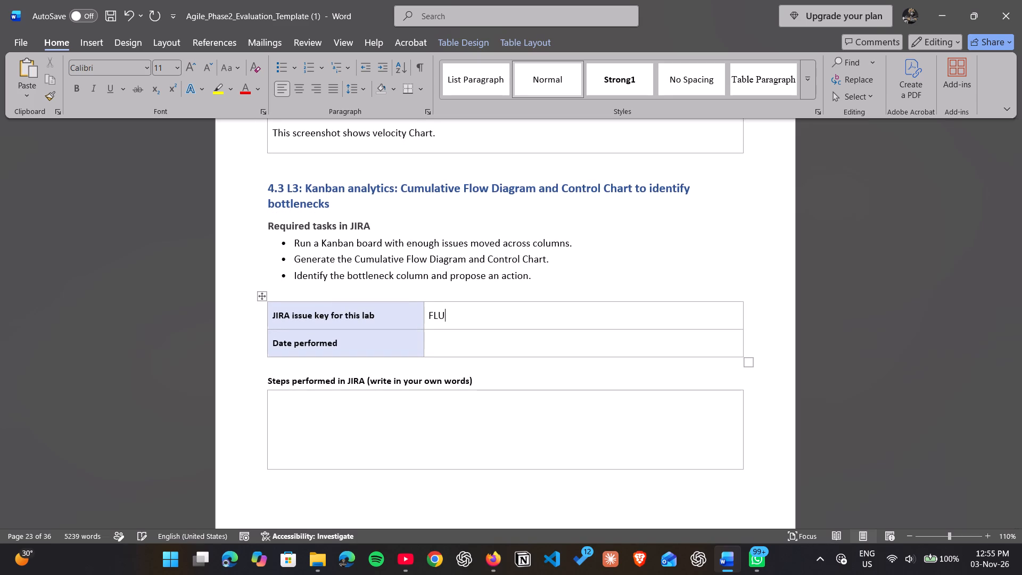
pyautogui.click(453, 343)
pyautogui.write('03/11/2026')
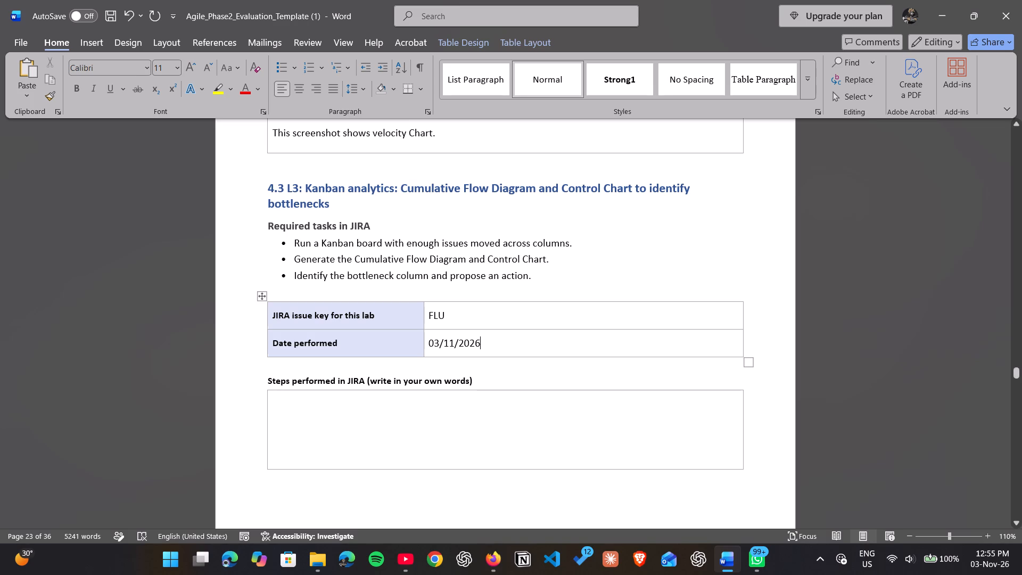
# Copy the three required tasks of section 4.3 L3 into its "Steps performed in JIRA" box.
pyautogui.click(397, 426)
pyautogui.moveTo(297, 241); pyautogui.dragTo(531, 274)
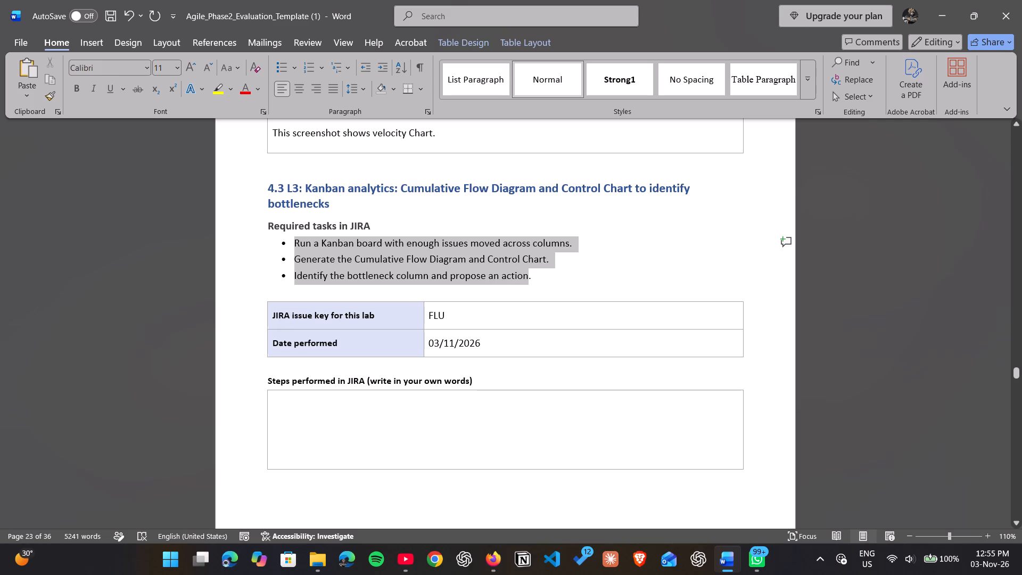
pyautogui.moveTo(531, 274); pyautogui.dragTo(535, 274)
pyautogui.hotkey('ctrl', 'c')
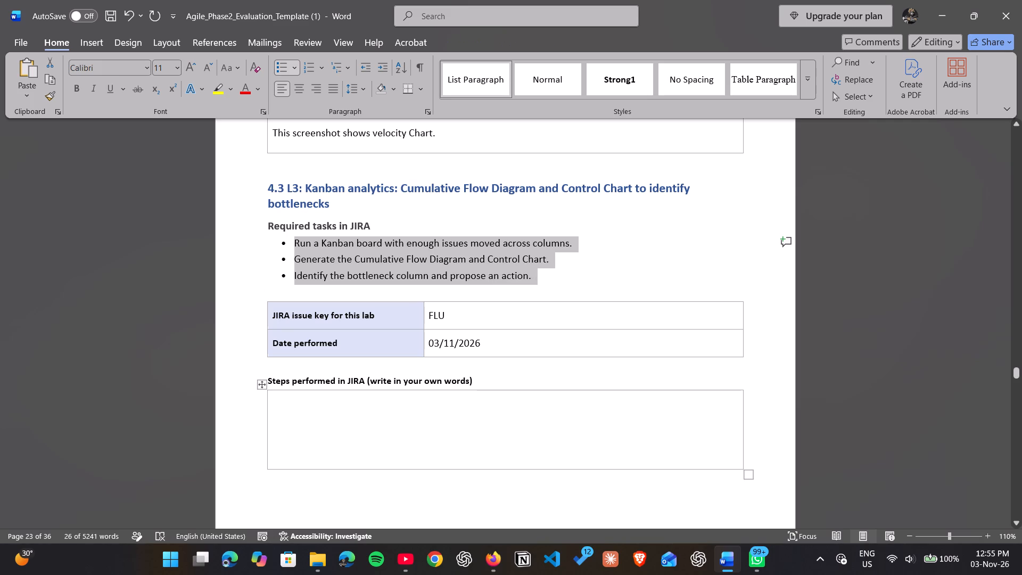
pyautogui.click(369, 419)
pyautogui.hotkey('ctrl', 'v')
# Merge the first two copied bullets into one unbulleted paragraph, changing "Run" to "Ran" and "Generate" to "Generated".
pyautogui.click(296, 404)
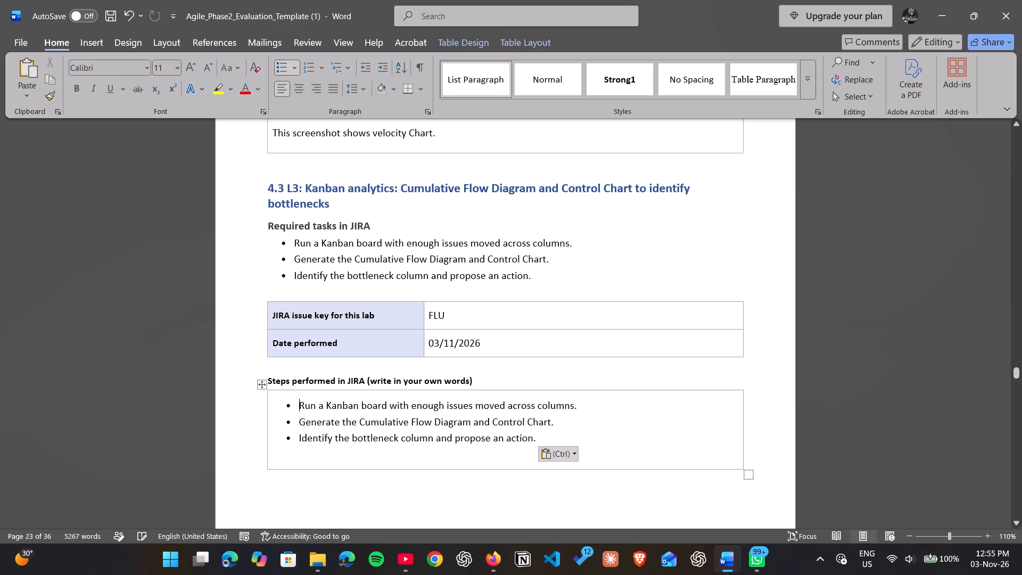
pyautogui.press('BackSpace')
pyautogui.press('BackSpace')
pyautogui.press('Right')
pyautogui.press('Right')
pyautogui.press('BackSpace')
pyautogui.press('a')
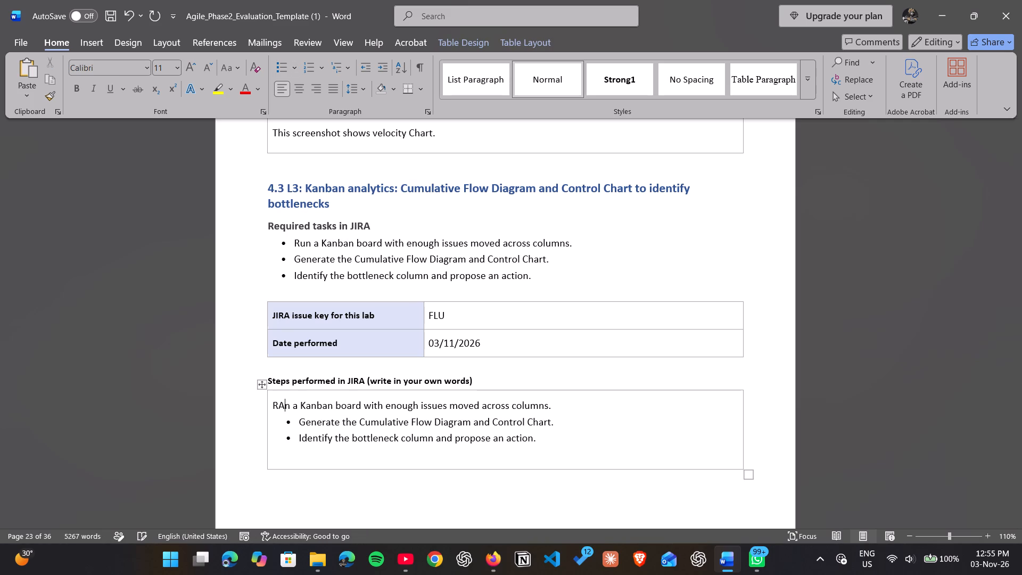
pyautogui.press('BackSpace')
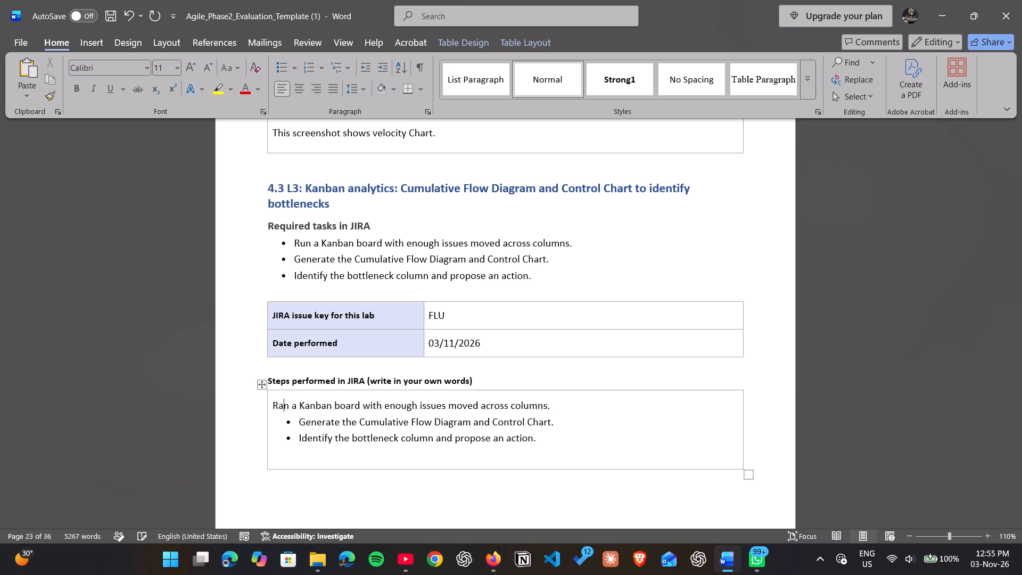
pyautogui.click(299, 425)
pyautogui.press('BackSpace')
pyautogui.press('BackSpace')
pyautogui.press('BackSpace')
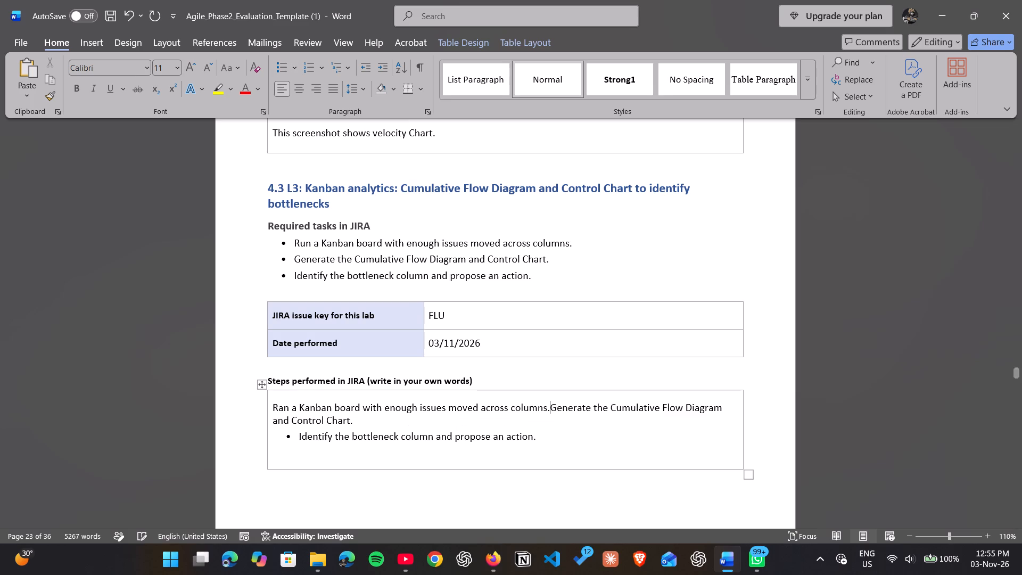
pyautogui.press('space')
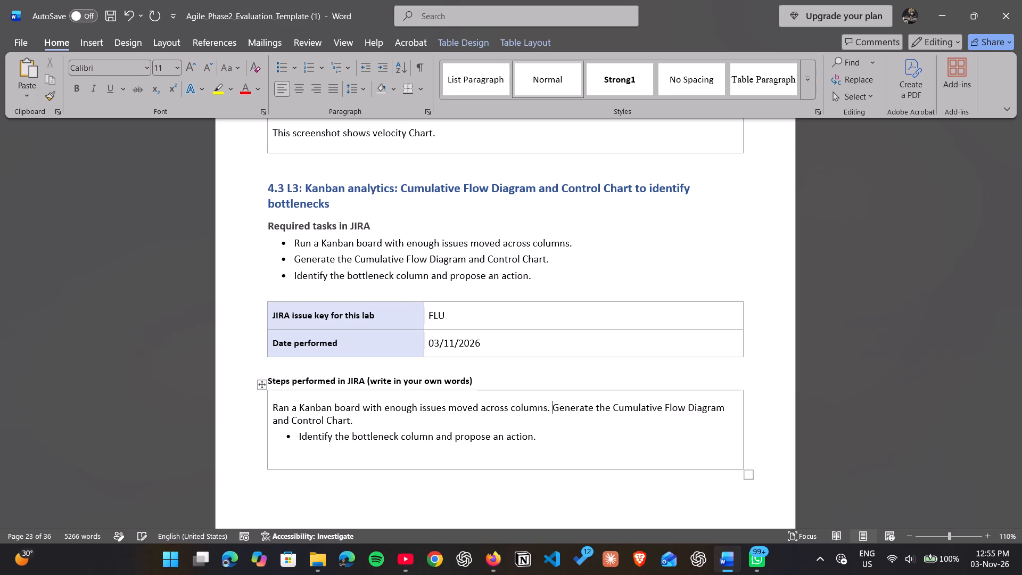
pyautogui.click(596, 413)
pyautogui.press('BackSpace')
pyautogui.write('d')
pyautogui.press('space')
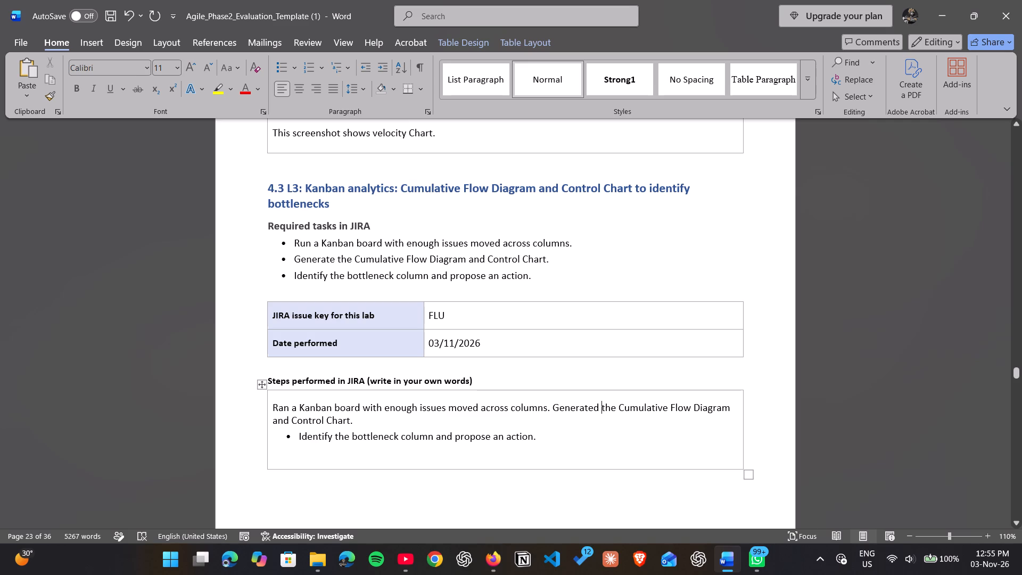
# Delete the remaining "Identify the bottleneck column and propose an action." bullet from the steps box.
pyautogui.click(301, 440)
pyautogui.moveTo(564, 436); pyautogui.dragTo(282, 430)
pyautogui.press('BackSpace')
pyautogui.press('BackSpace')
pyautogui.press('BackSpace')
pyautogui.press('BackSpace')
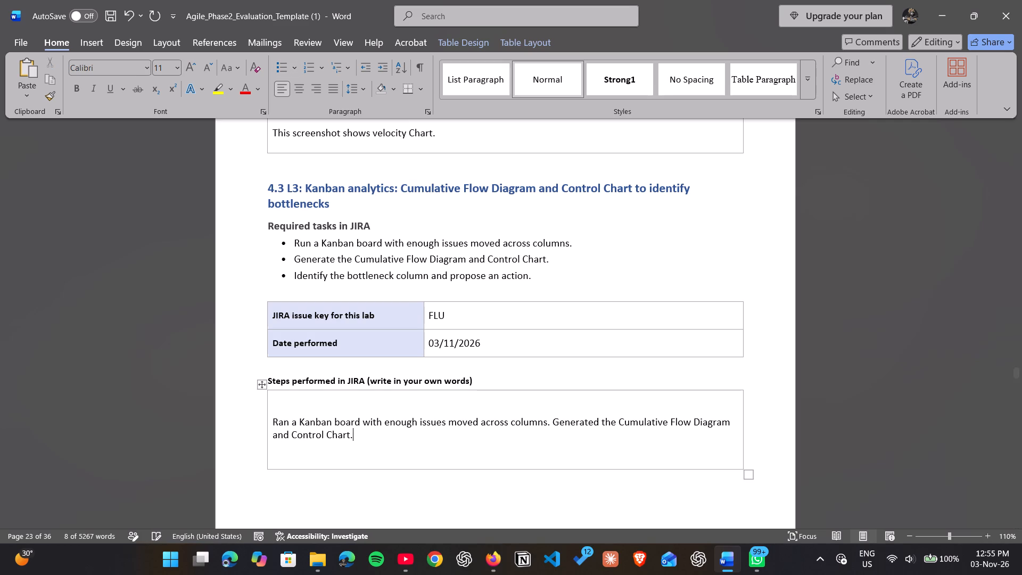
# Capture section 4.3 L3, from its heading through the steps performed box, as a screenshot and copy it.
pyautogui.scroll(-3, 377, 402)
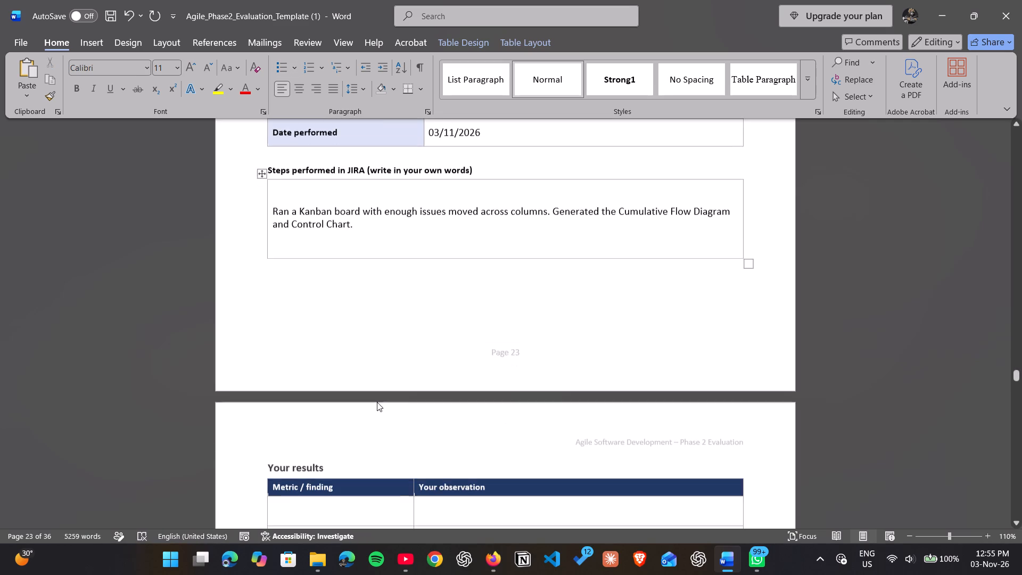
pyautogui.scroll(1, 377, 402)
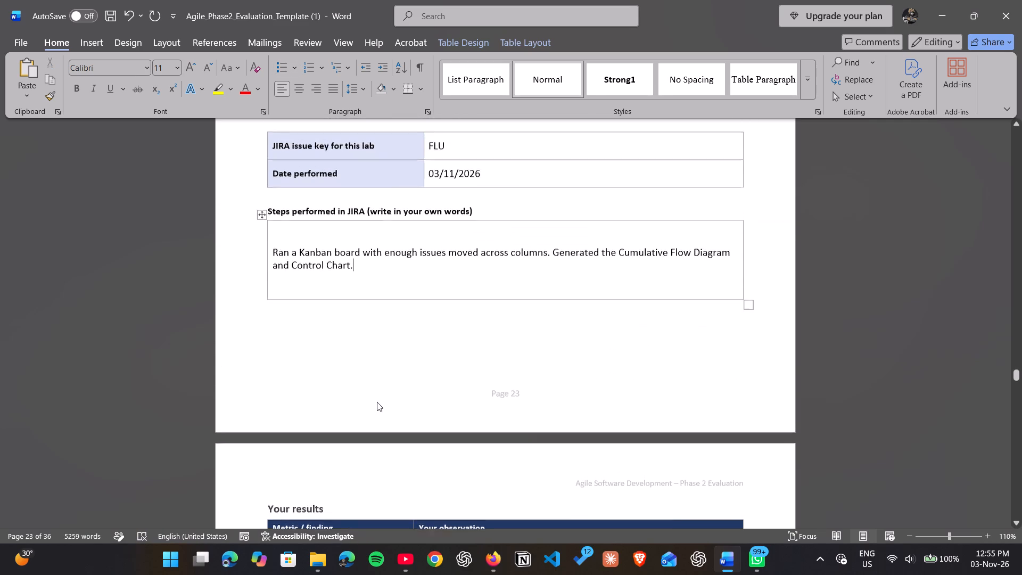
pyautogui.scroll(1, 377, 402)
pyautogui.click(377, 402)
pyautogui.scroll(1, 377, 402)
pyautogui.scroll(1, 257, 417)
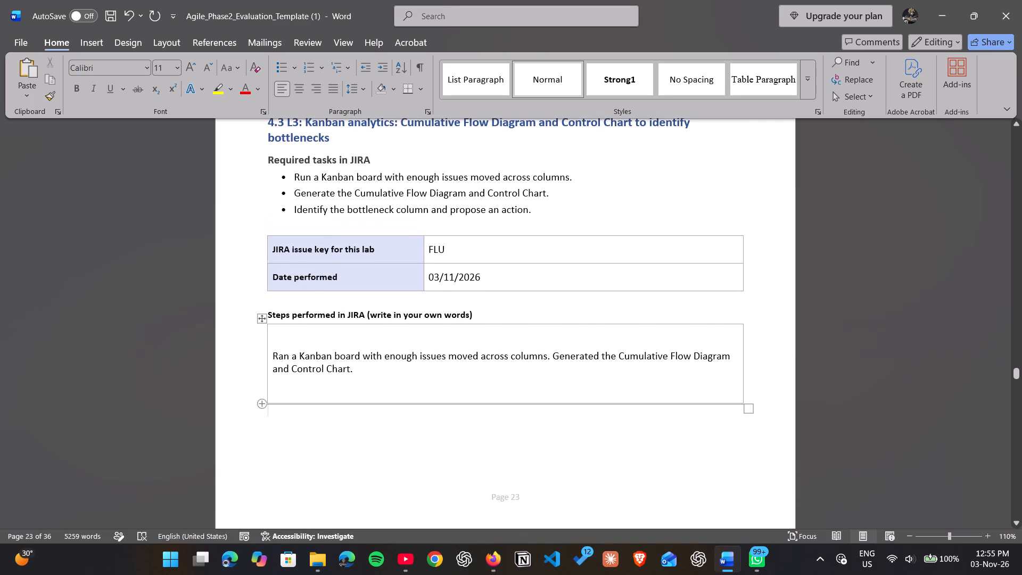
pyautogui.scroll(1, 257, 417)
pyautogui.press('Print')
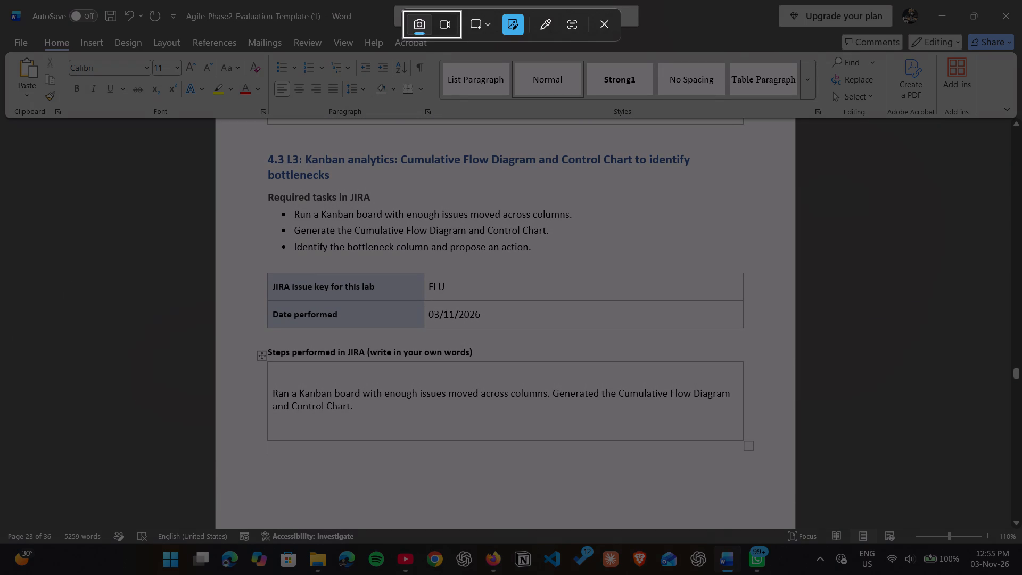
pyautogui.moveTo(245, 140); pyautogui.dragTo(797, 475)
pyautogui.hotkey('ctrl', 'c')
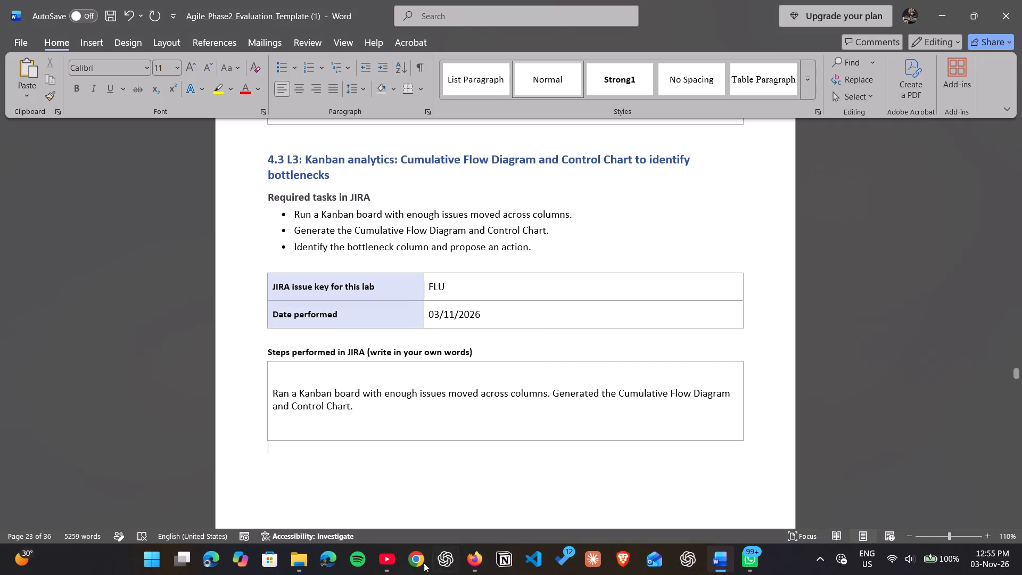
pyautogui.click(519, 555)
pyautogui.click(501, 555)
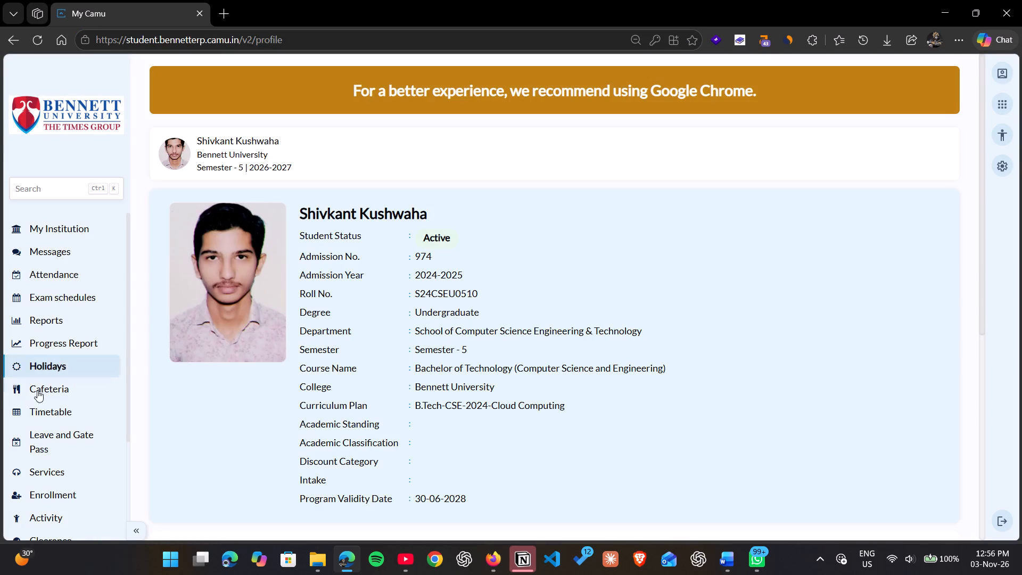
pyautogui.click(73, 404)
pyautogui.scroll(-4, 386, 376)
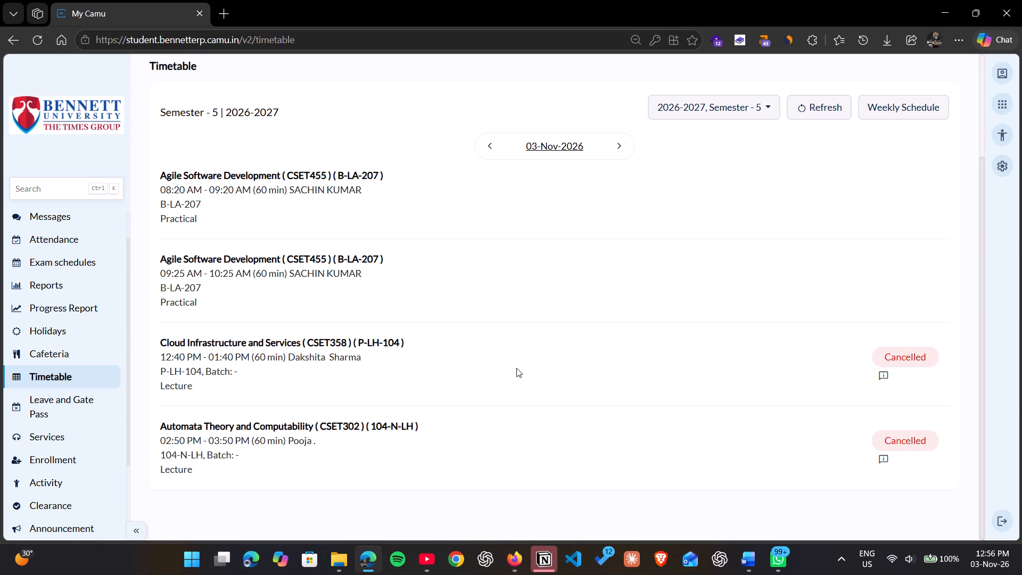
pyautogui.click(627, 149)
pyautogui.click(625, 149)
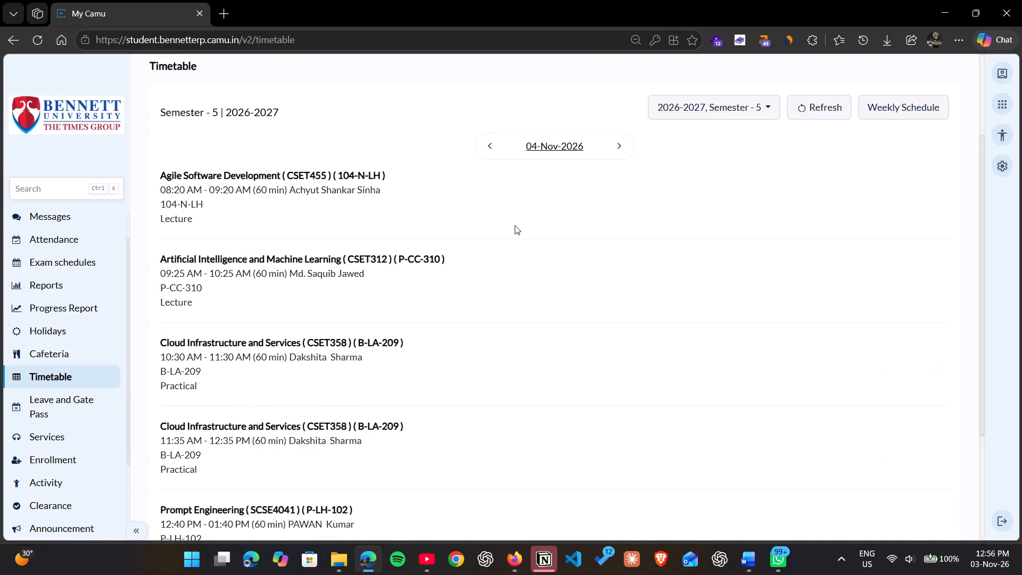
pyautogui.scroll(-5, 515, 225)
pyautogui.scroll(8, 515, 225)
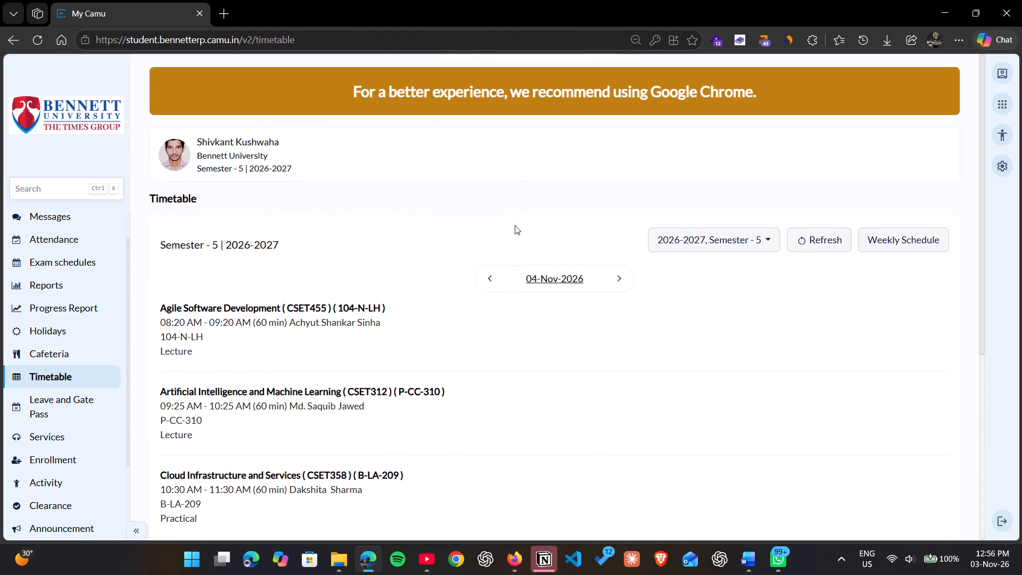
pyautogui.click(492, 271)
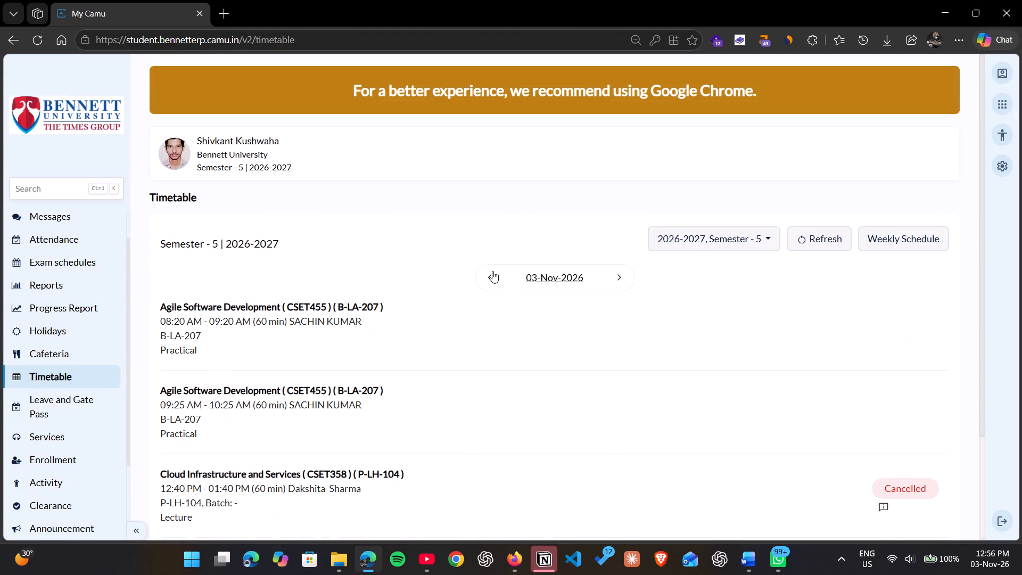
pyautogui.scroll(-4, 517, 355)
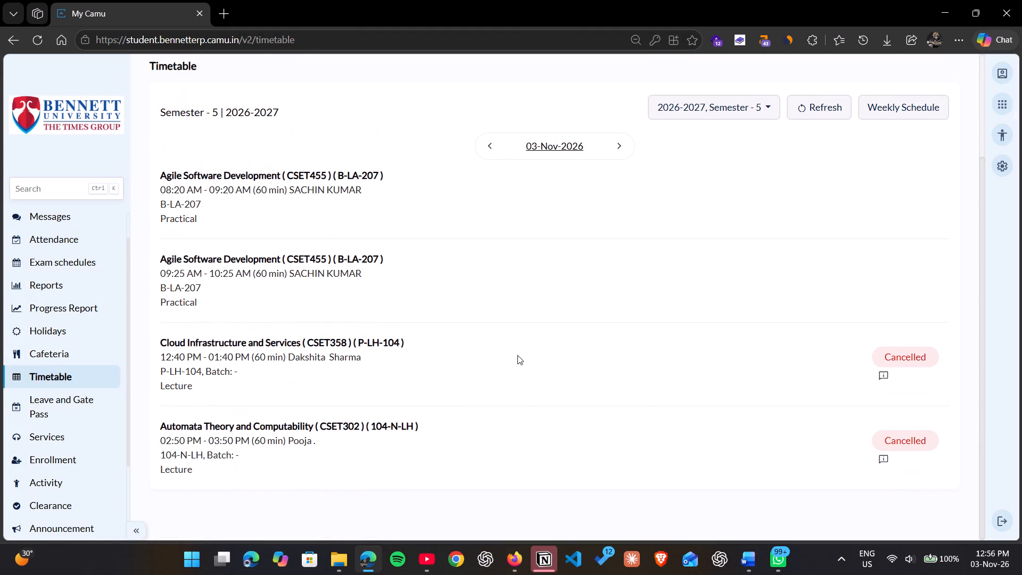
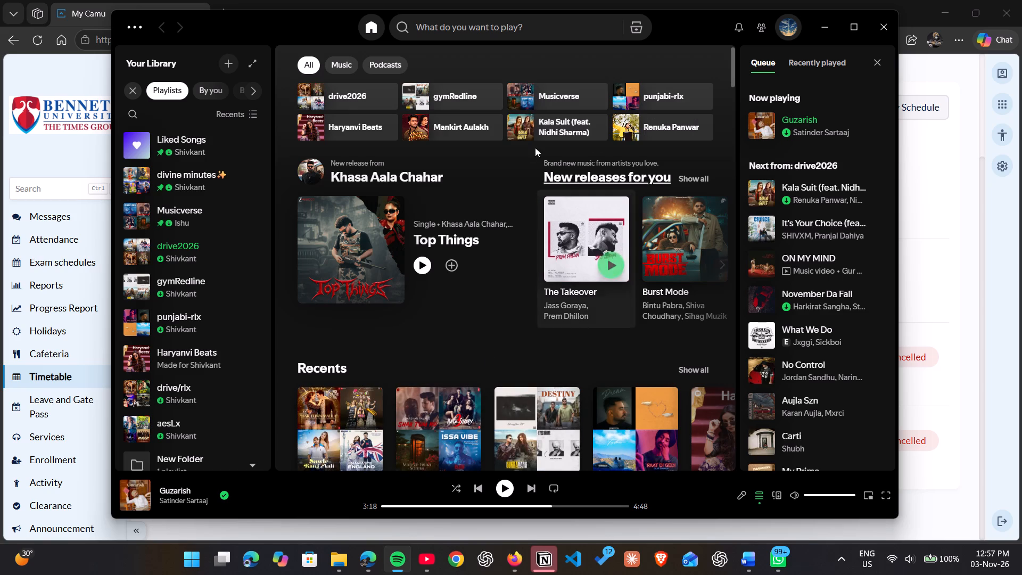
# Open the drive2026 playlist in Spotify and look through its songs.
pyautogui.click(360, 102)
pyautogui.scroll(-1, 491, 357)
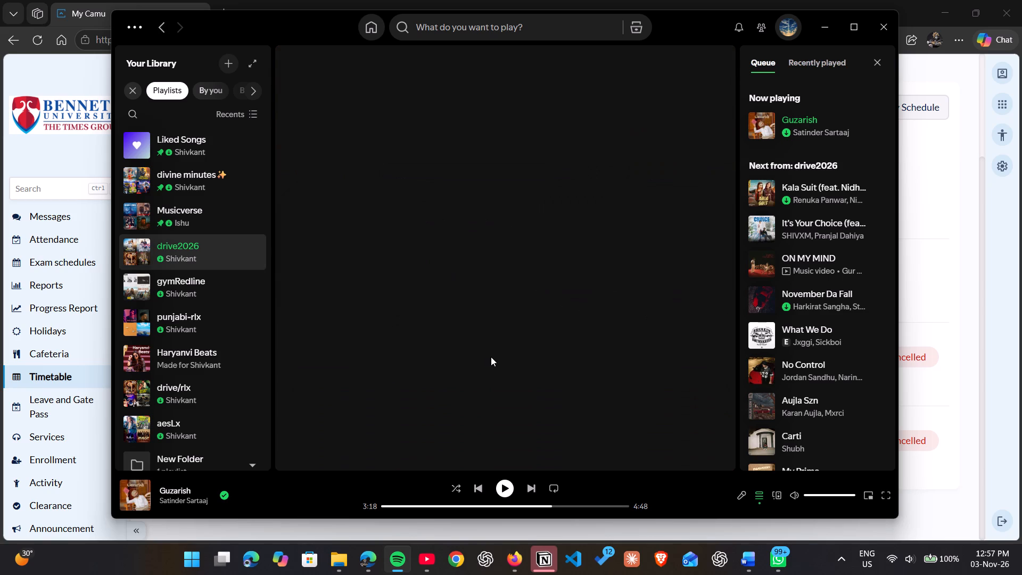
pyautogui.scroll(-2, 491, 357)
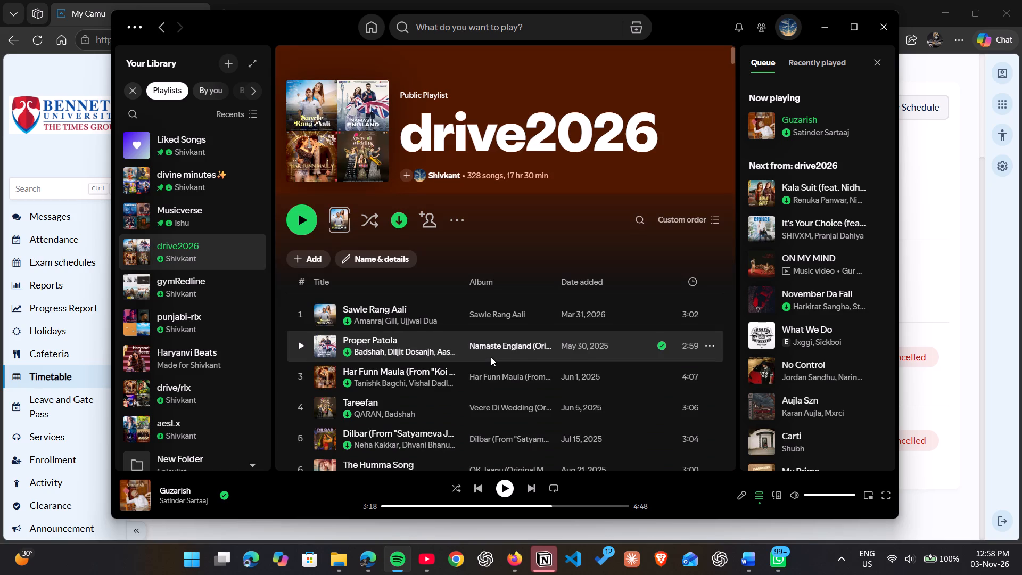
pyautogui.scroll(-5, 491, 357)
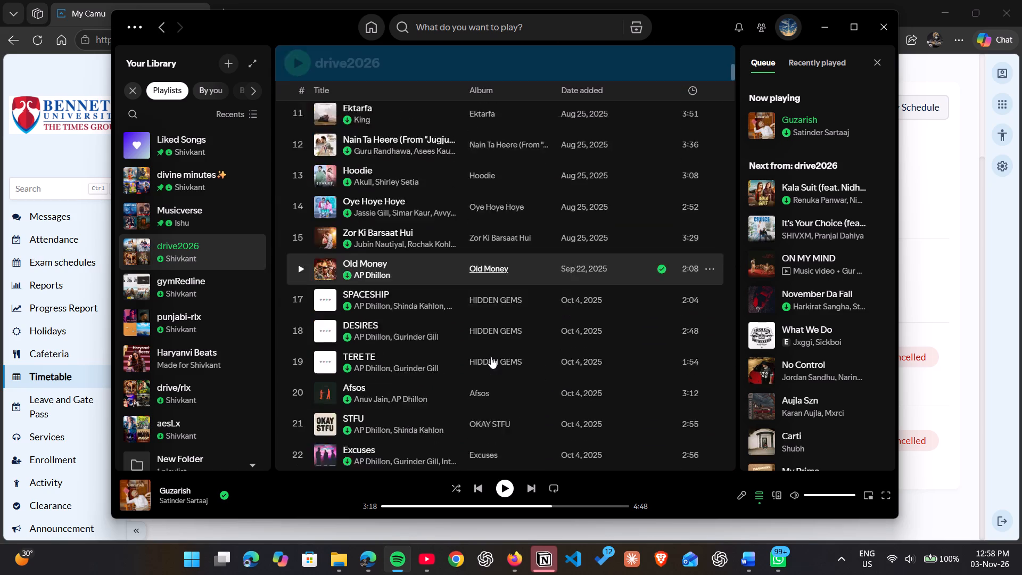
pyautogui.scroll(-8, 491, 357)
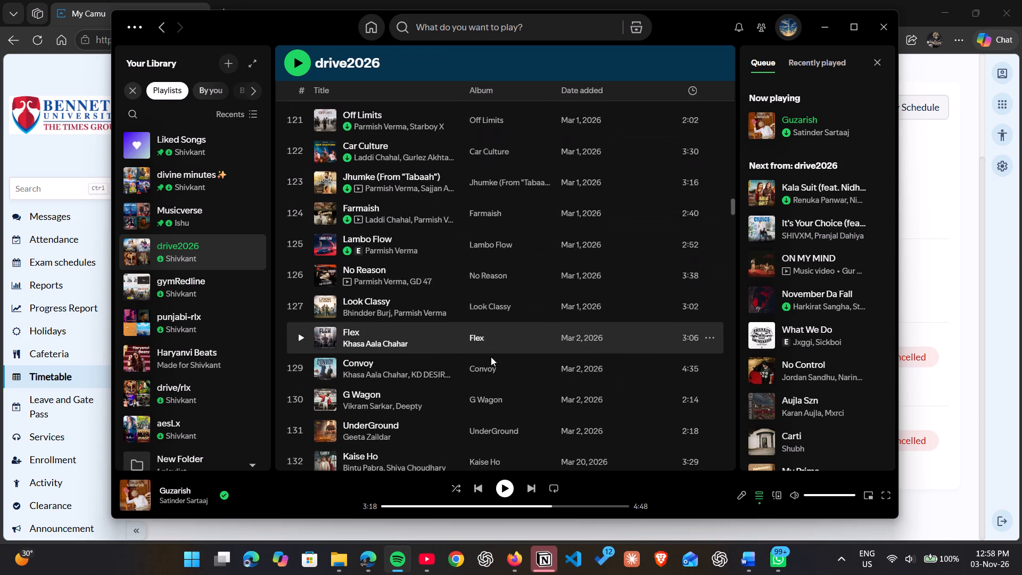
pyautogui.scroll(-5, 491, 357)
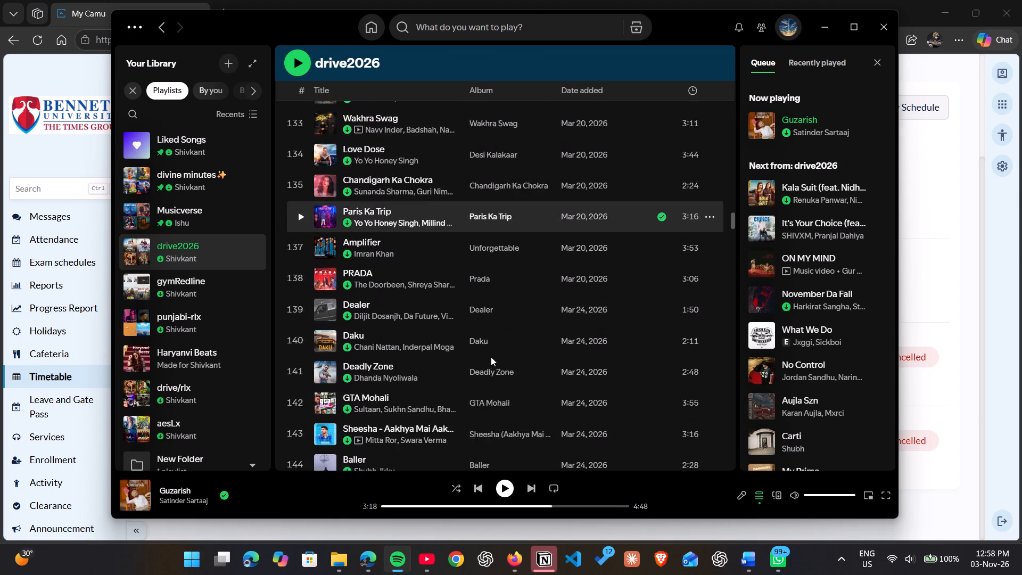
pyautogui.scroll(-2, 491, 357)
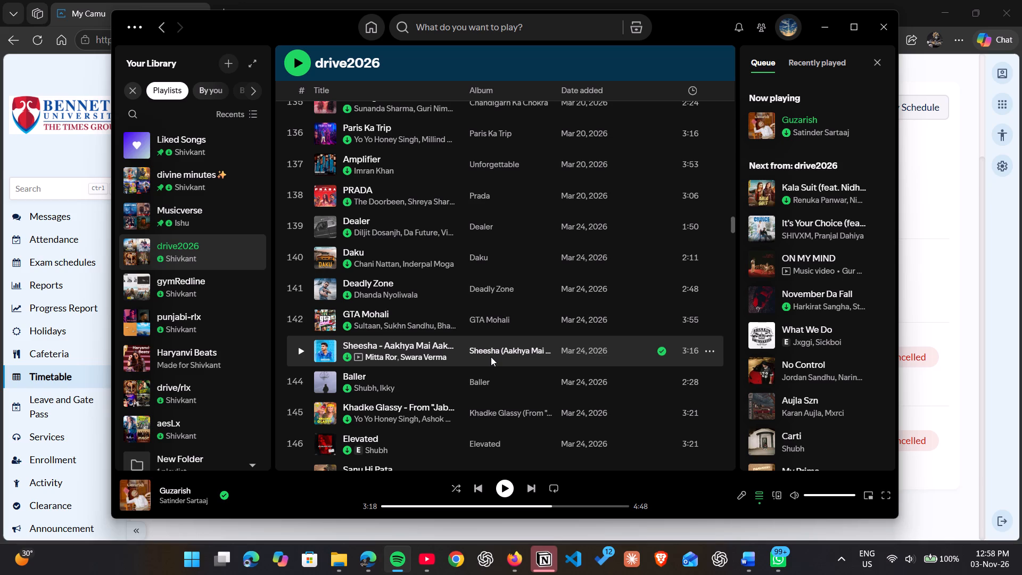
pyautogui.scroll(-9, 491, 357)
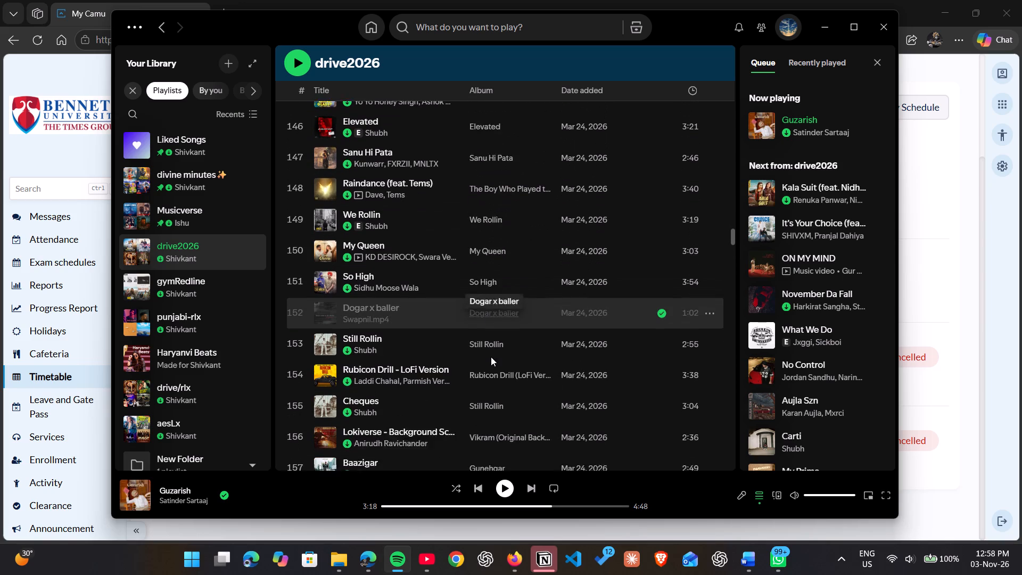
pyautogui.scroll(-3, 491, 357)
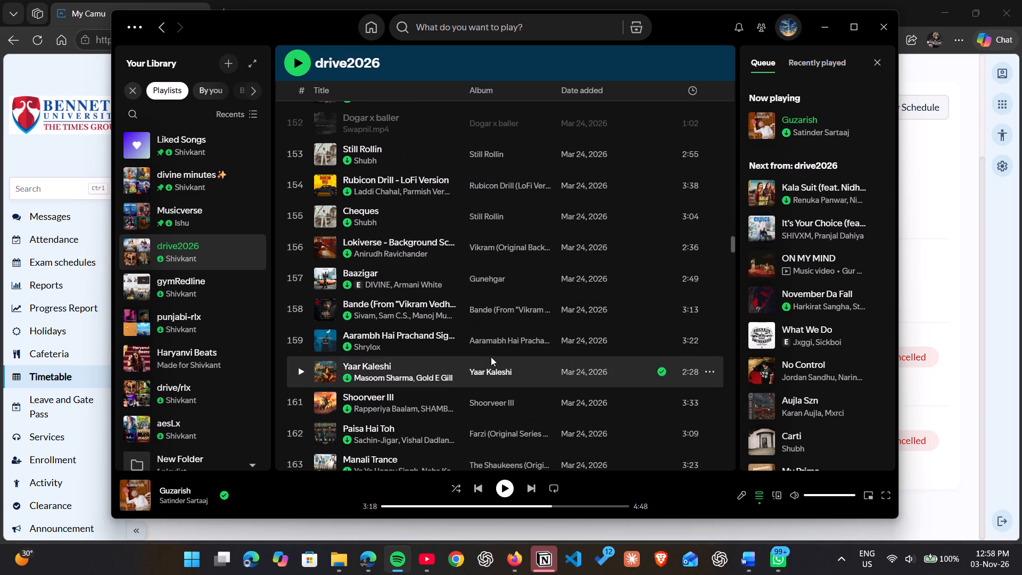
pyautogui.scroll(-5, 491, 357)
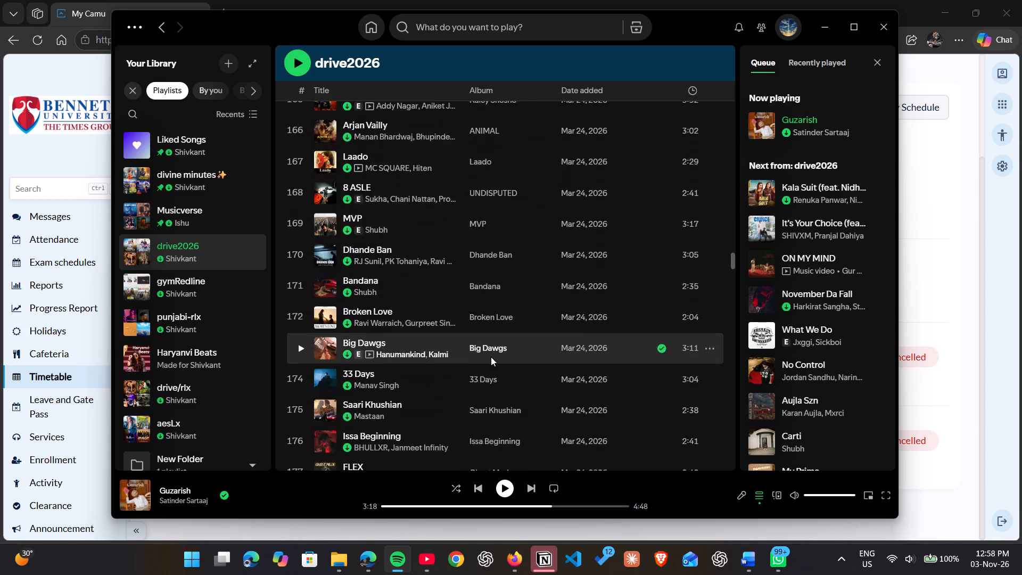
pyautogui.scroll(-4, 491, 357)
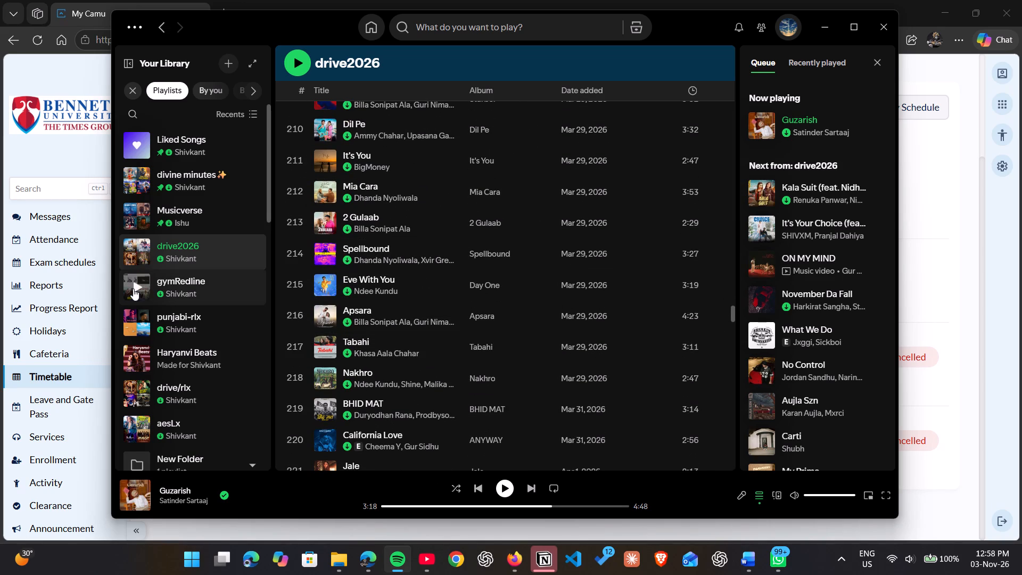
# Open the punjabi-rlx playlist, look through its songs and the upcoming queue, and close the Spotify window.
pyautogui.click(207, 313)
pyautogui.scroll(-6, 381, 435)
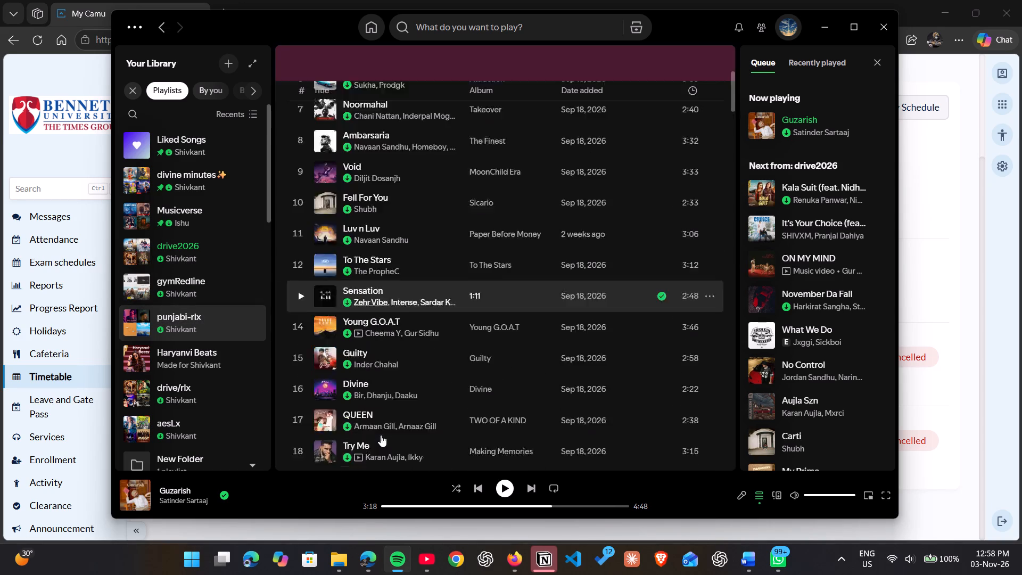
pyautogui.scroll(-13, 381, 435)
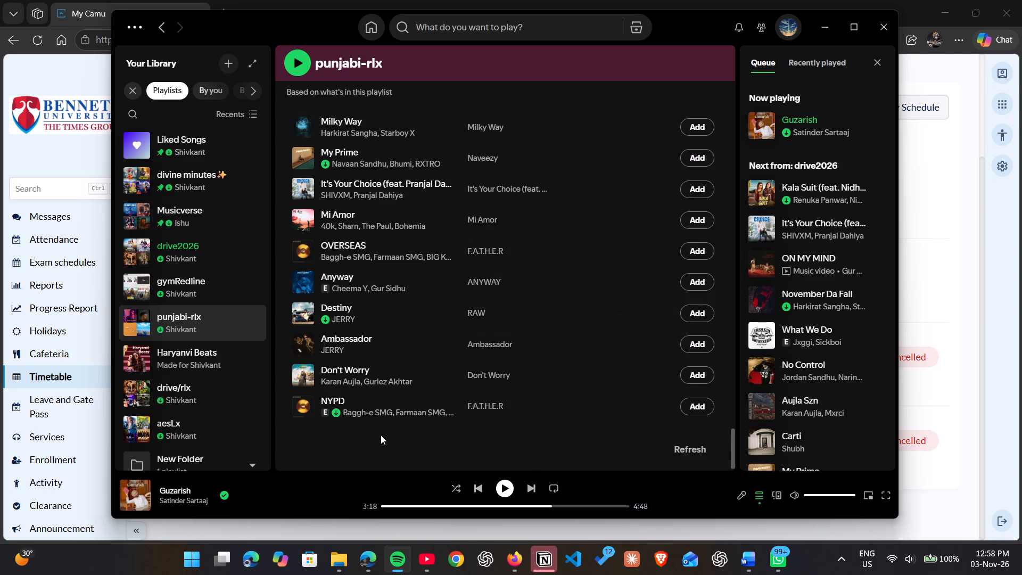
pyautogui.scroll(4, 381, 435)
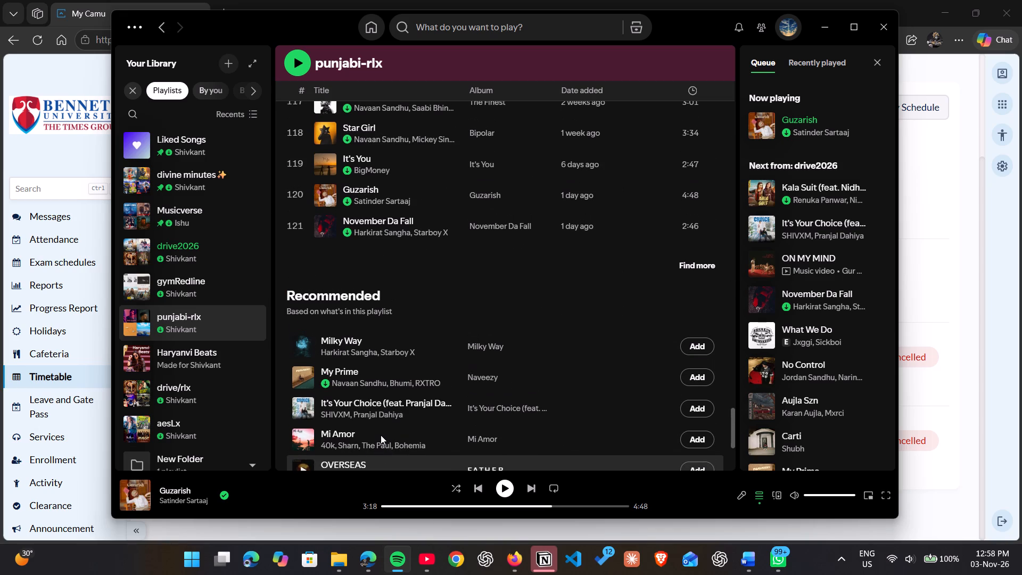
pyautogui.scroll(7, 381, 435)
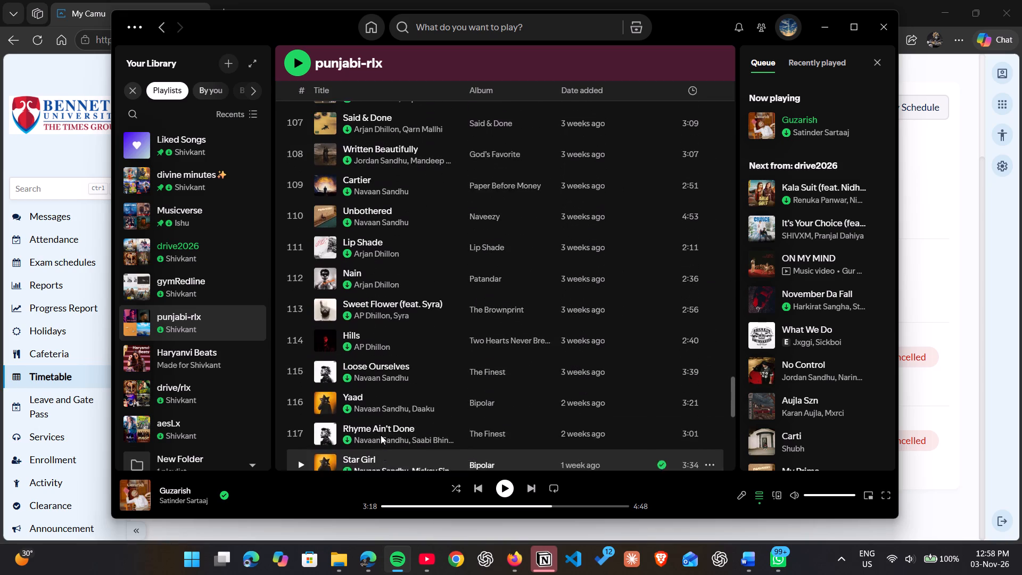
pyautogui.scroll(4, 381, 435)
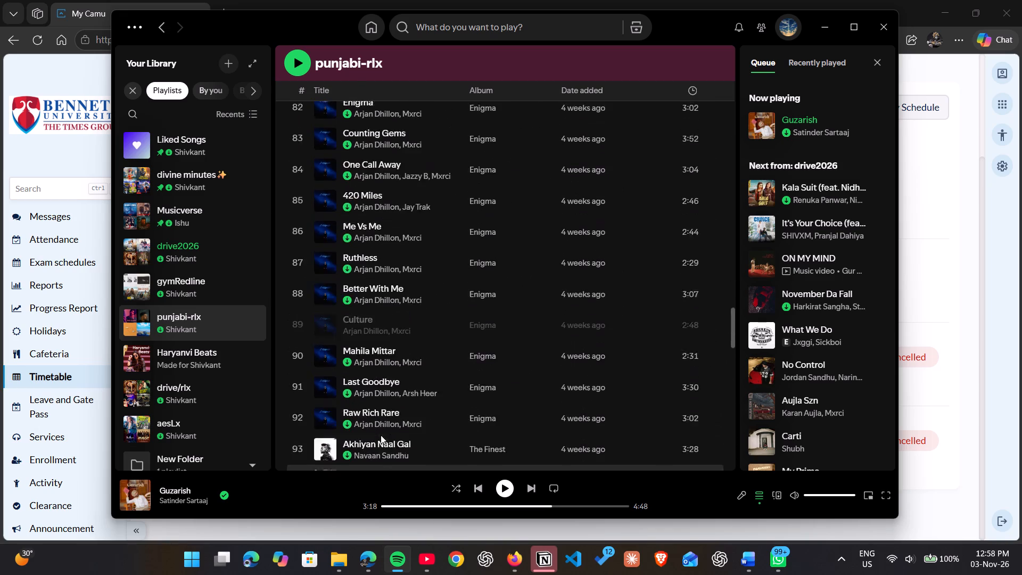
pyautogui.scroll(5, 381, 435)
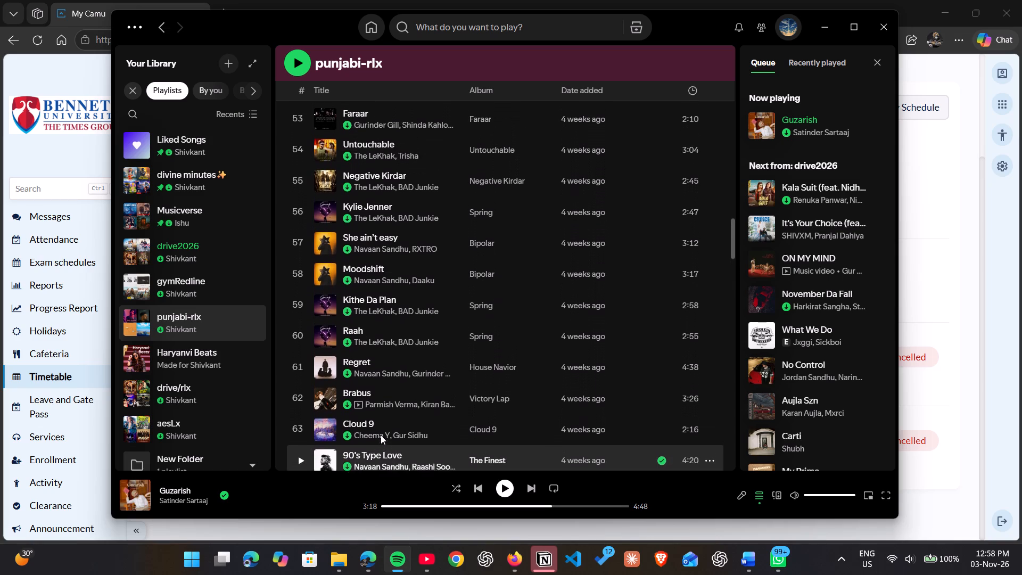
pyautogui.scroll(3, 381, 435)
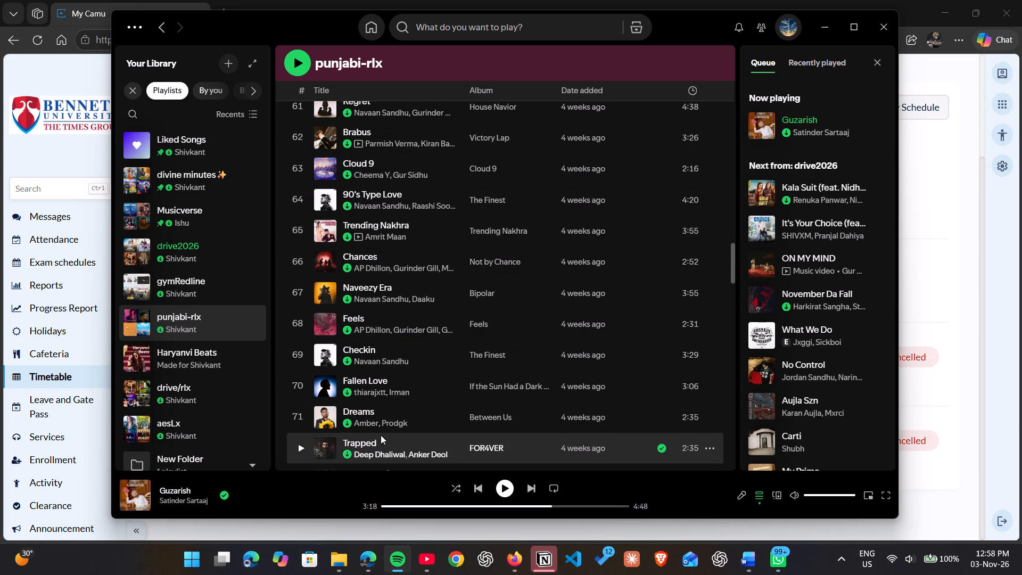
pyautogui.scroll(1, 381, 435)
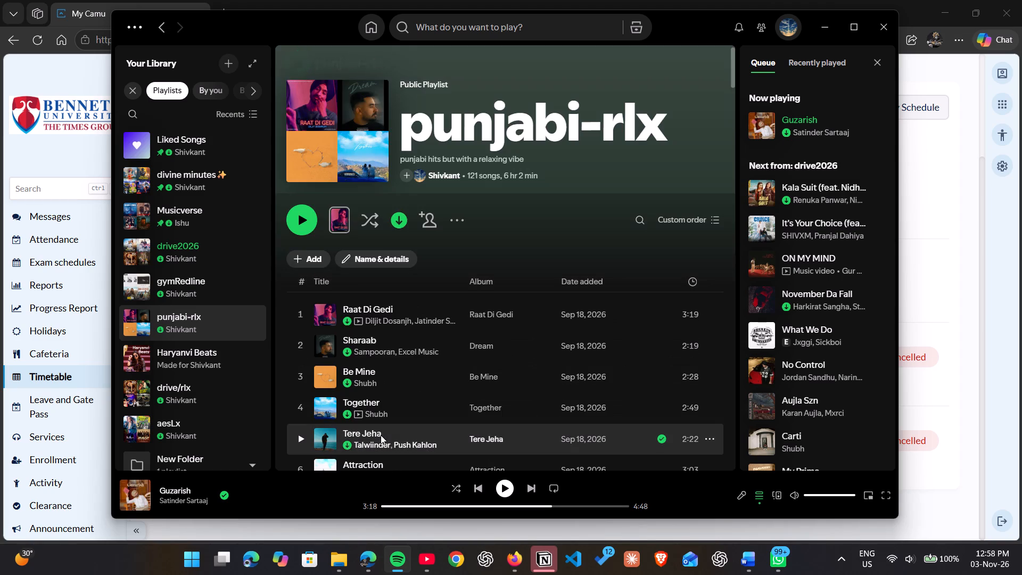
pyautogui.scroll(-5, 381, 435)
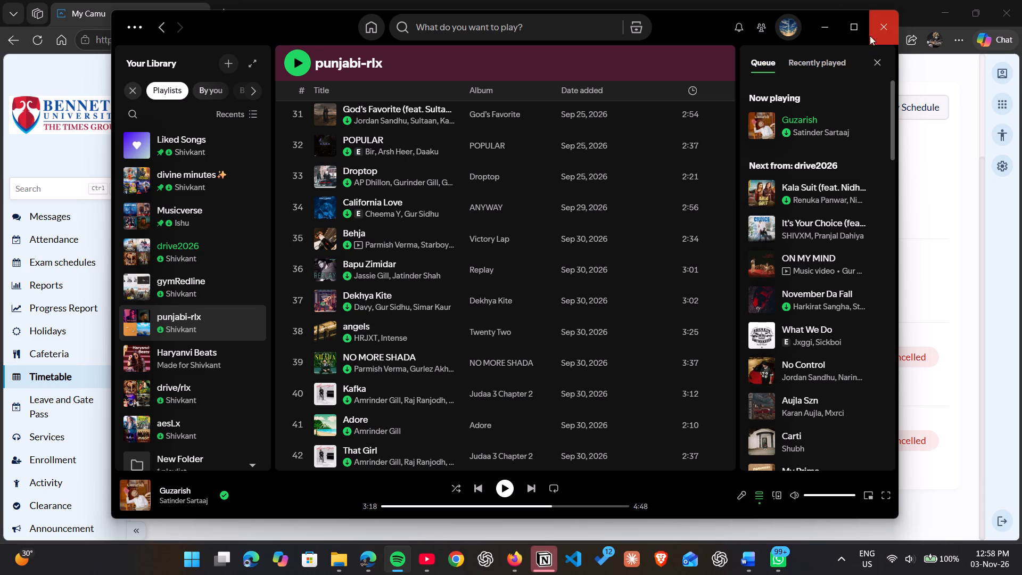
pyautogui.scroll(-4, 836, 252)
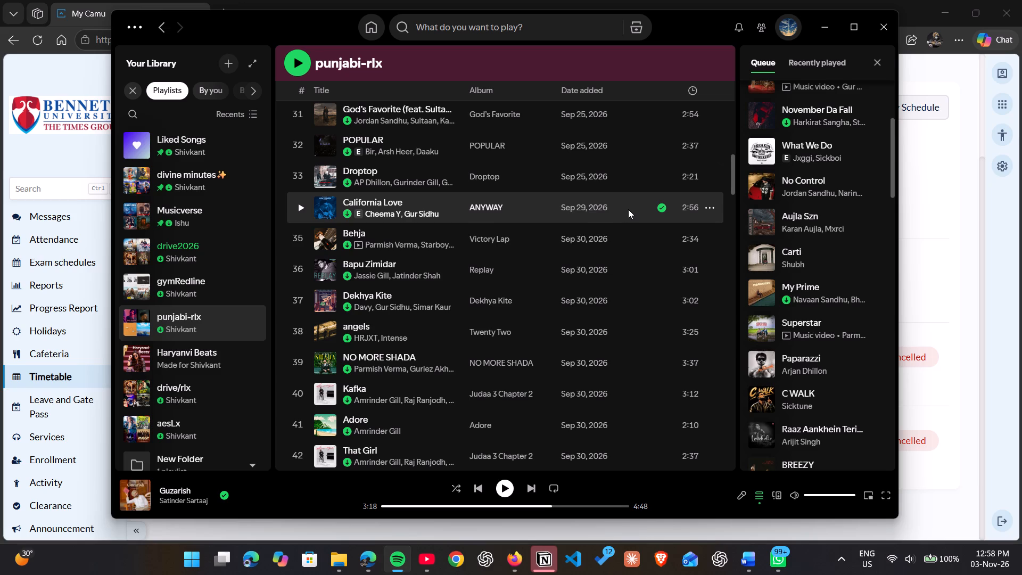
pyautogui.scroll(1, 534, 247)
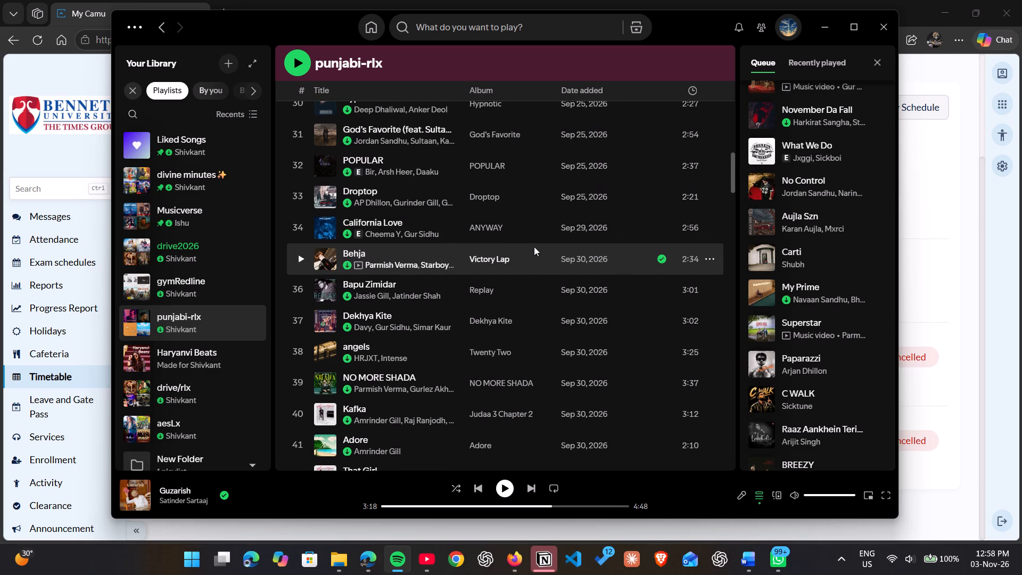
pyautogui.scroll(-4, 534, 247)
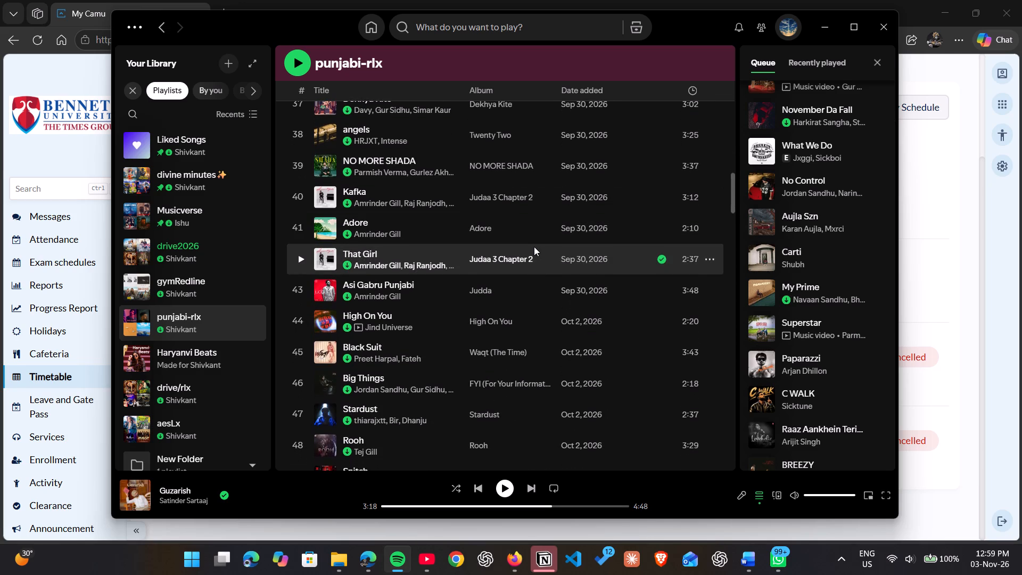
pyautogui.click(886, 30)
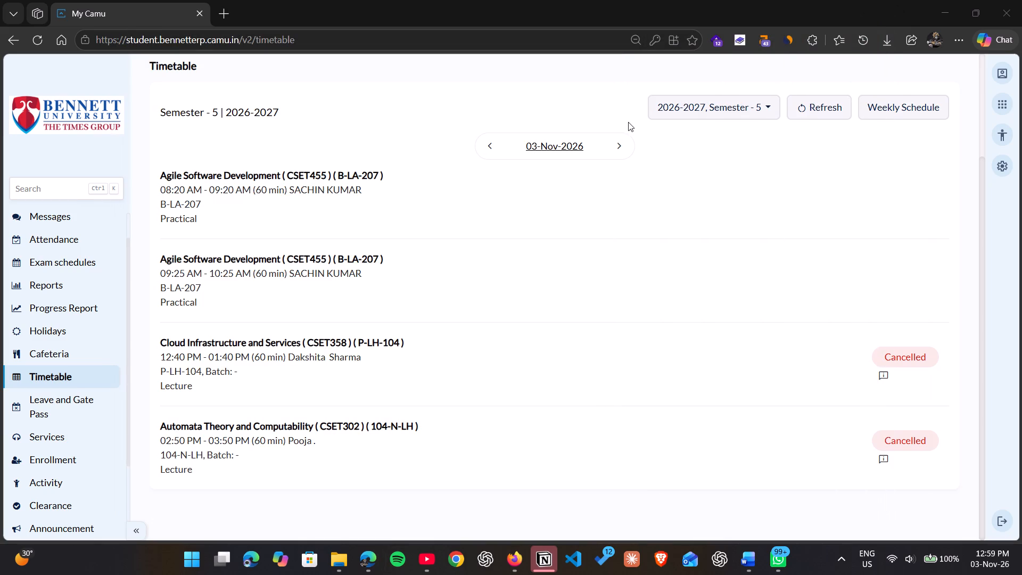
# Close the My Camu timetable window and return to the HealthTracker App Velocity report in Firefox.
pyautogui.click(1021, 0)
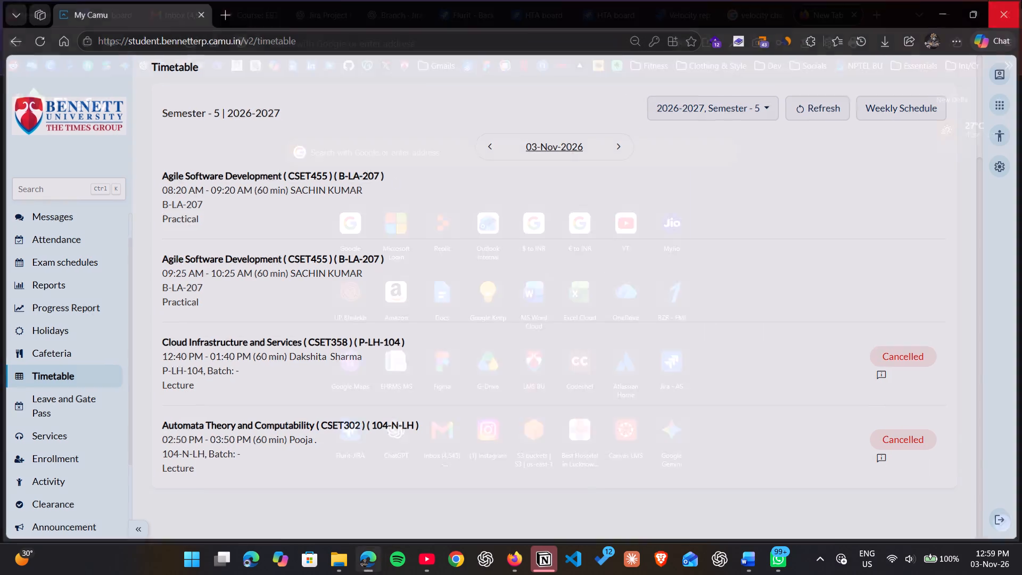
pyautogui.click(699, 0)
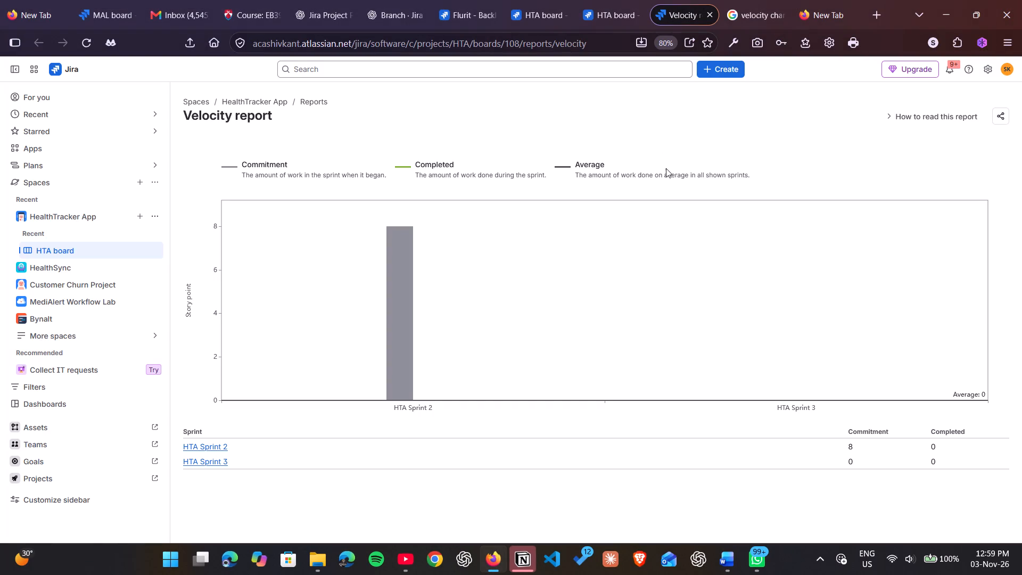
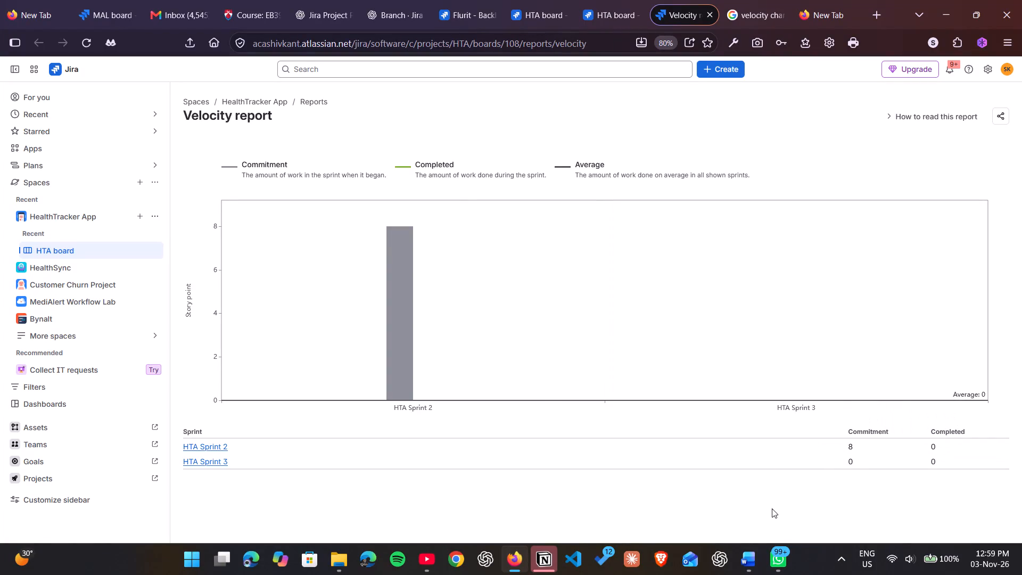
pyautogui.click(756, 540)
pyautogui.click(749, 564)
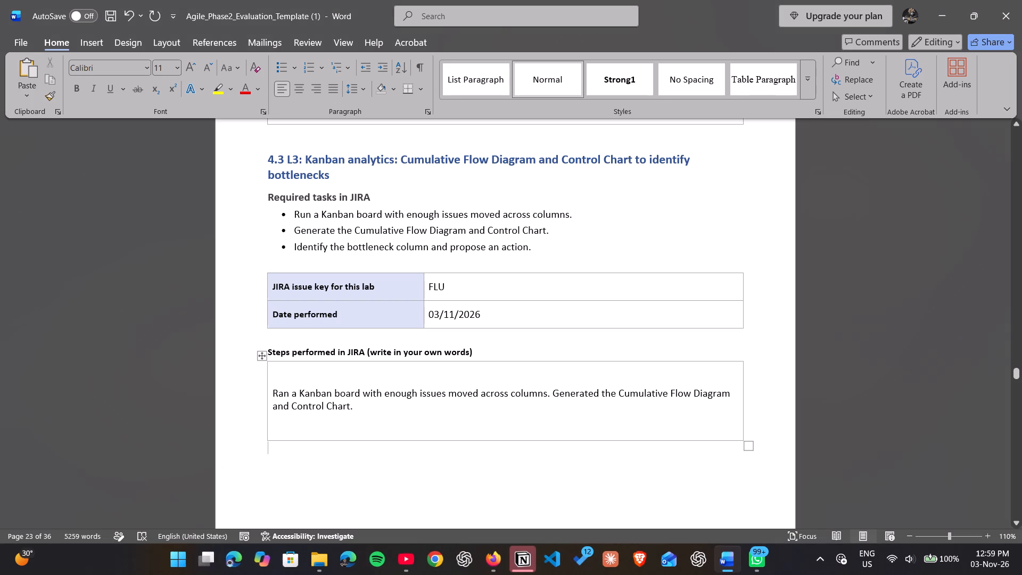
pyautogui.click(485, 555)
pyautogui.click(397, 0)
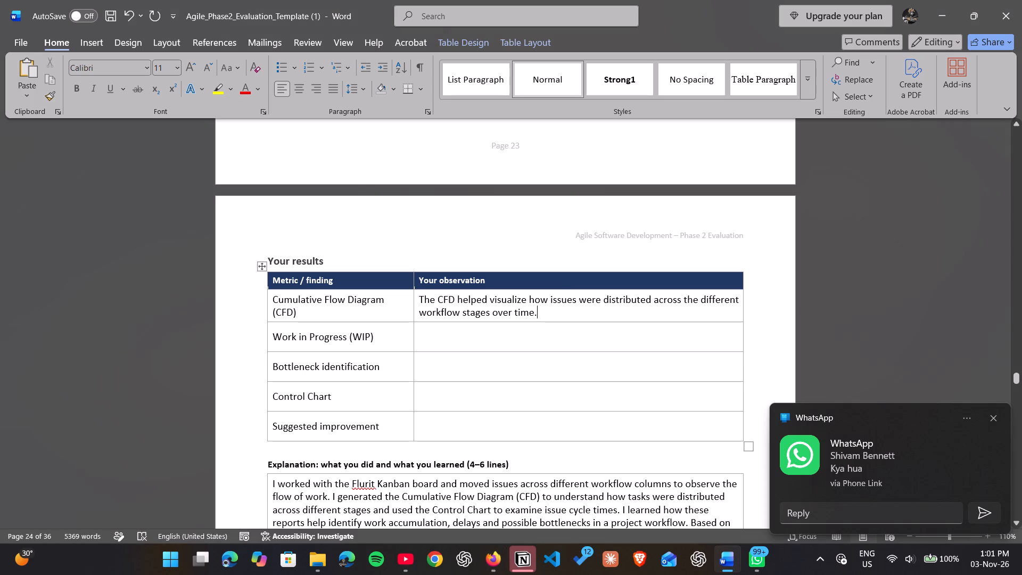
pyautogui.click(483, 343)
pyautogui.hotkey('ctrl', 'v')
# Copy ChatGPT's observation on the column with the largest accumulation of unresolved issues into the Bottleneck identification row in Word.
pyautogui.hotkey('alt', 'Tab')
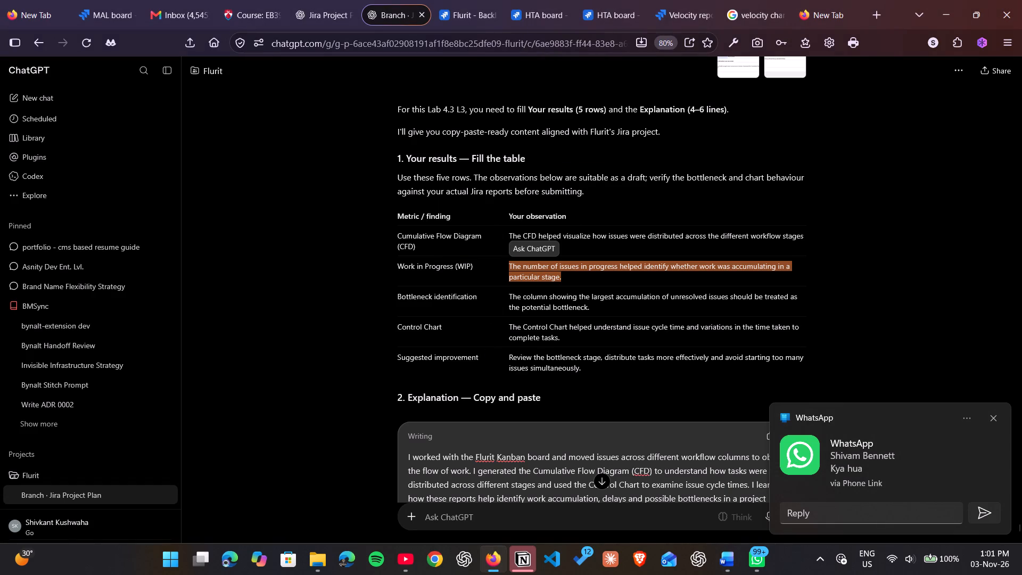
pyautogui.moveTo(507, 294); pyautogui.dragTo(599, 315)
pyautogui.hotkey('ctrl', 'c')
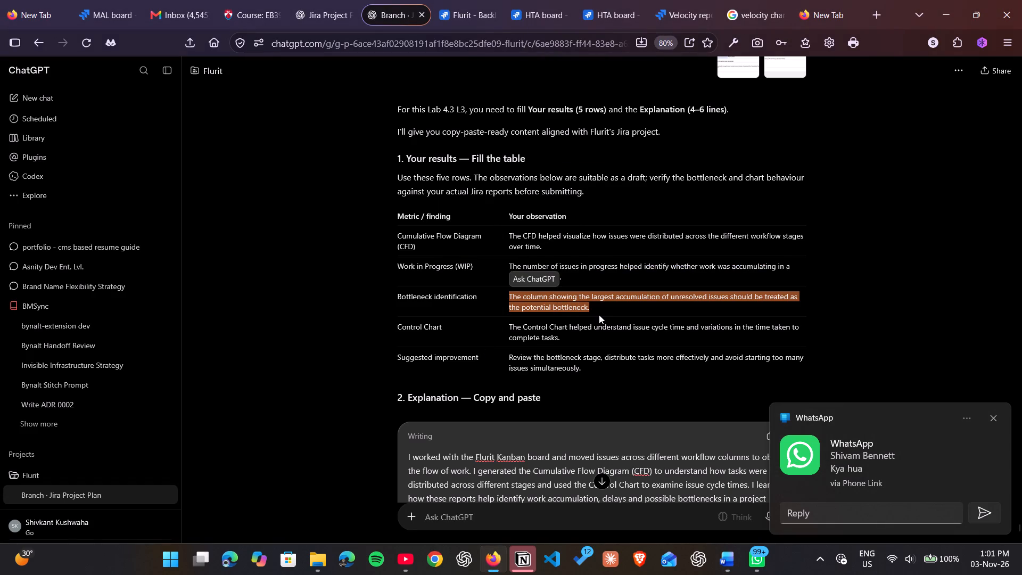
pyautogui.hotkey('alt', 'Tab')
pyautogui.click(505, 367)
pyautogui.hotkey('ctrl', 'v')
# Copy ChatGPT's observation on issue cycle time and variations in completion time into the Control Chart row in Word.
pyautogui.hotkey('alt', 'Tab')
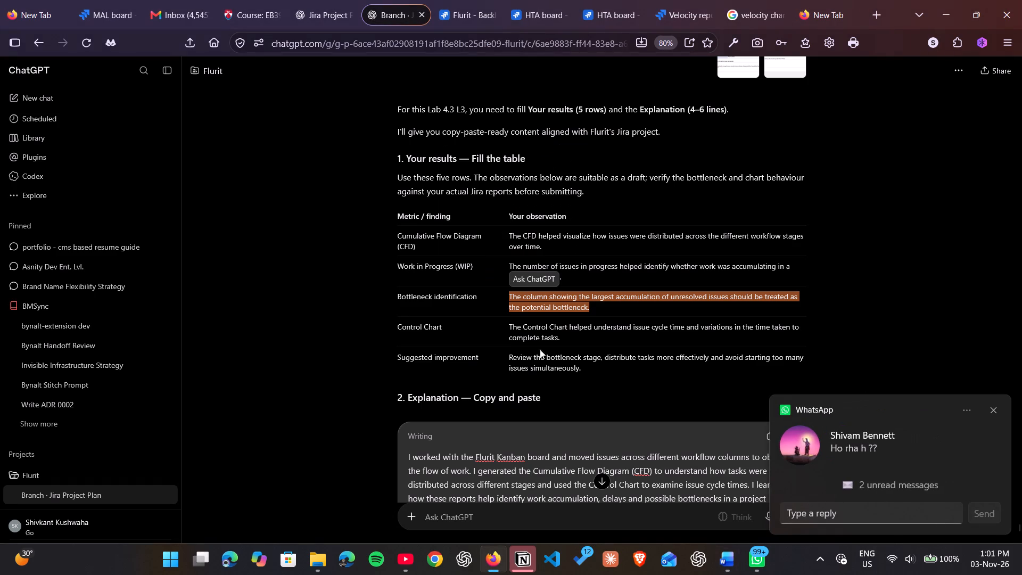
pyautogui.moveTo(508, 327); pyautogui.dragTo(570, 336)
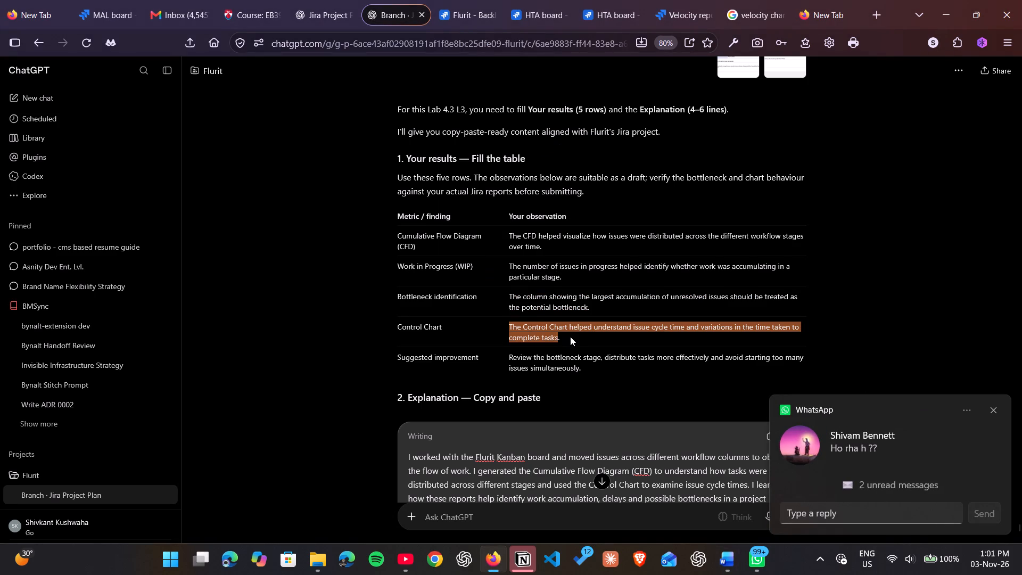
pyautogui.moveTo(570, 336); pyautogui.dragTo(571, 336)
pyautogui.hotkey('ctrl', 'c')
pyautogui.hotkey('alt', 'Tab')
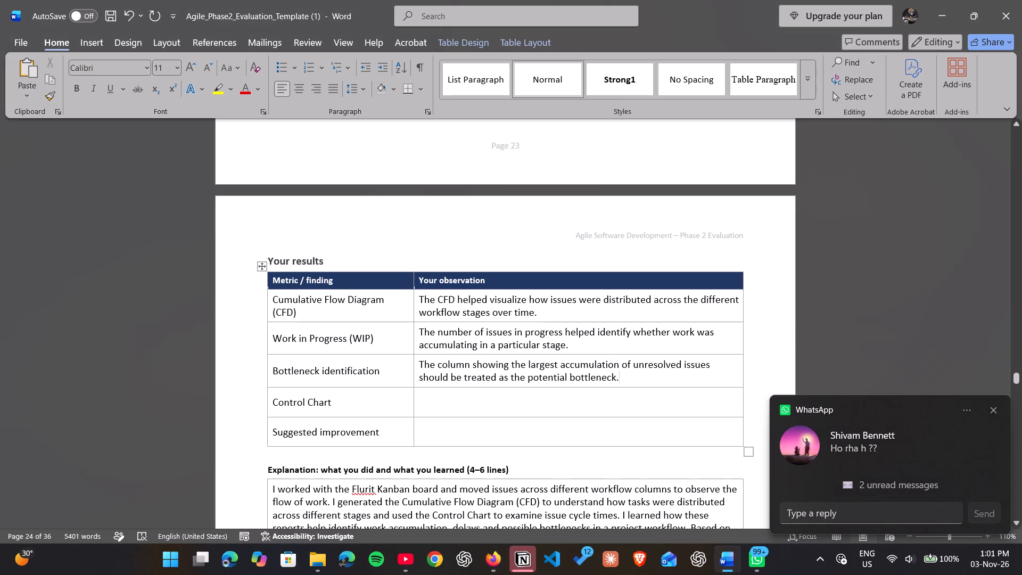
pyautogui.click(540, 399)
pyautogui.hotkey('ctrl', 'v')
# Copy ChatGPT's advice on reviewing the bottleneck stage and distributing tasks more effectively into the Suggested improvement row in Word.
pyautogui.hotkey('alt', 'Tab')
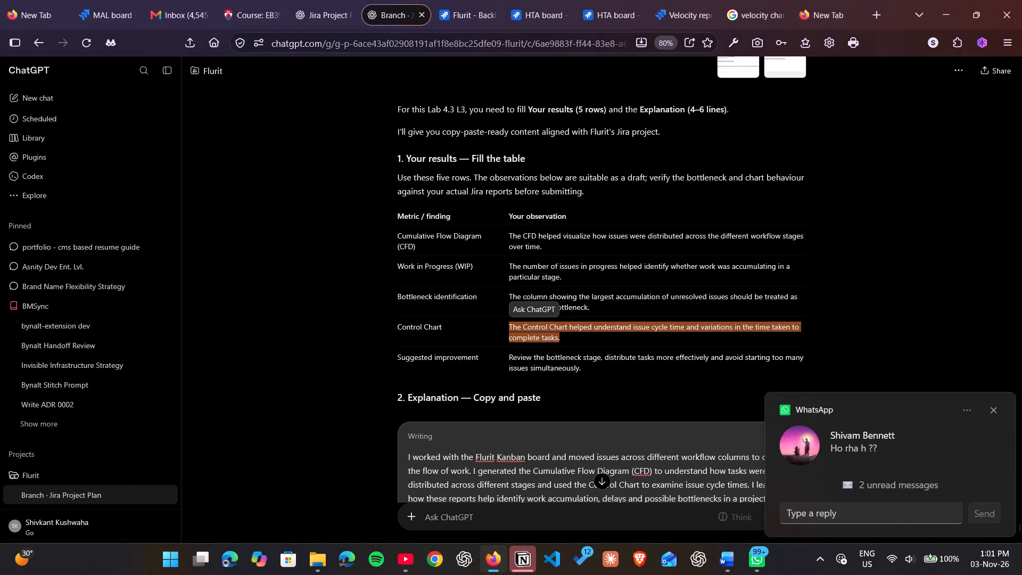
pyautogui.moveTo(510, 360); pyautogui.dragTo(583, 371)
pyautogui.hotkey('ctrl', 'c')
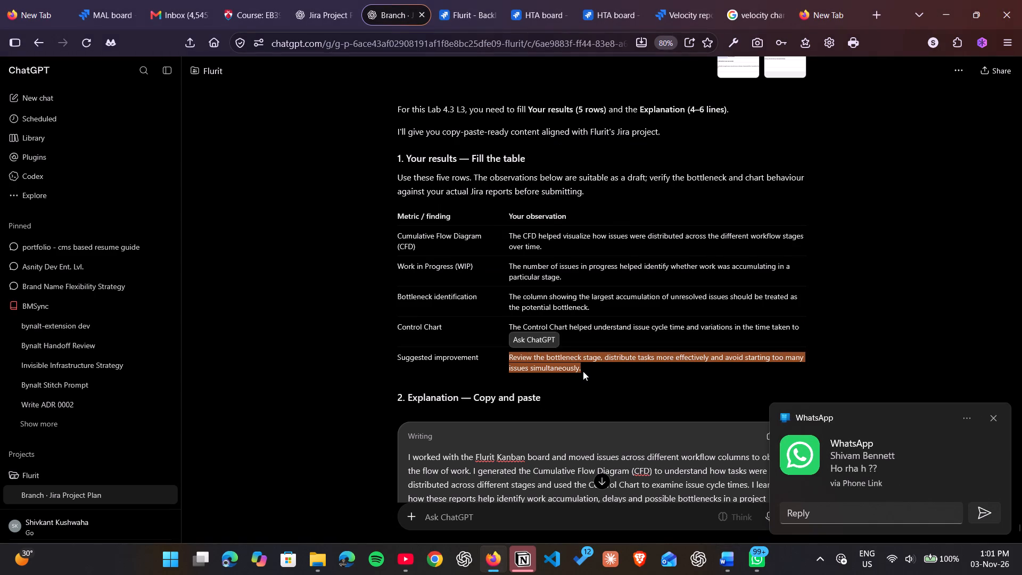
pyautogui.hotkey('alt', 'Tab')
pyautogui.click(490, 430)
pyautogui.hotkey('ctrl', 'v')
pyautogui.hotkey('alt', 'Tab')
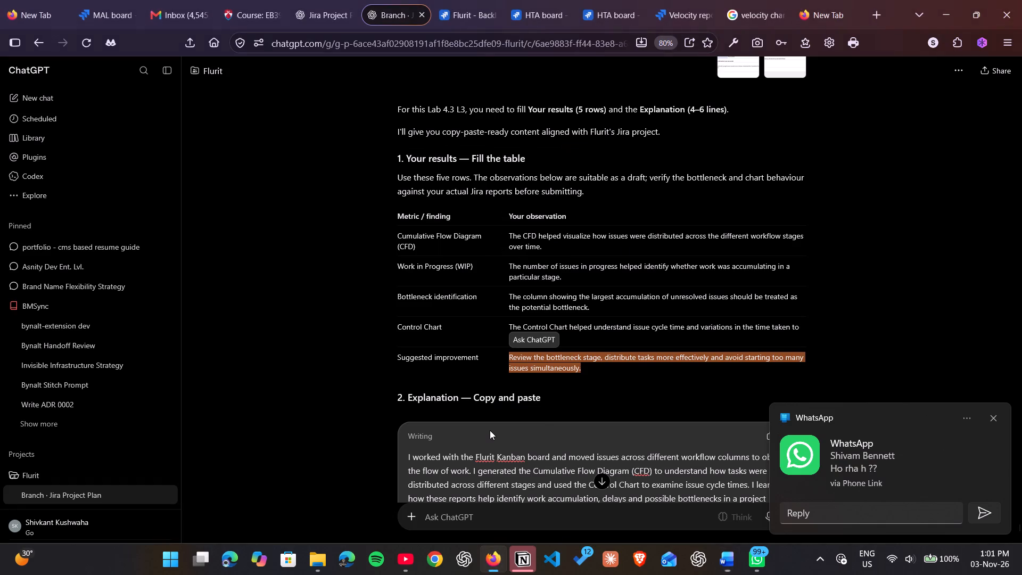
pyautogui.hotkey('alt', 'Tab')
# Review lab 4.3's required tasks, results table, explanation and evidence placeholders to see which Jira screenshots are required.
pyautogui.scroll(5, 490, 430)
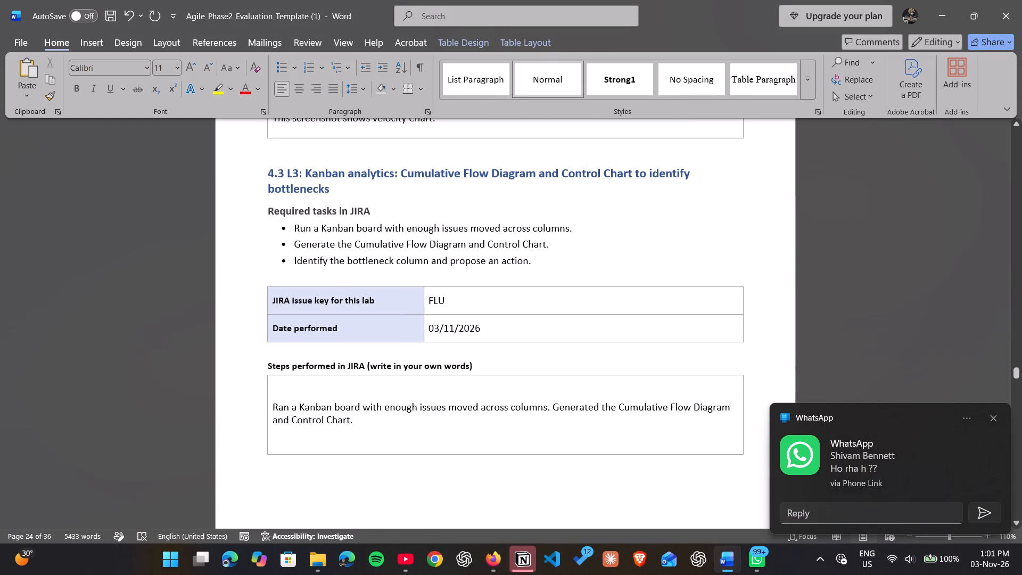
pyautogui.scroll(1, 490, 430)
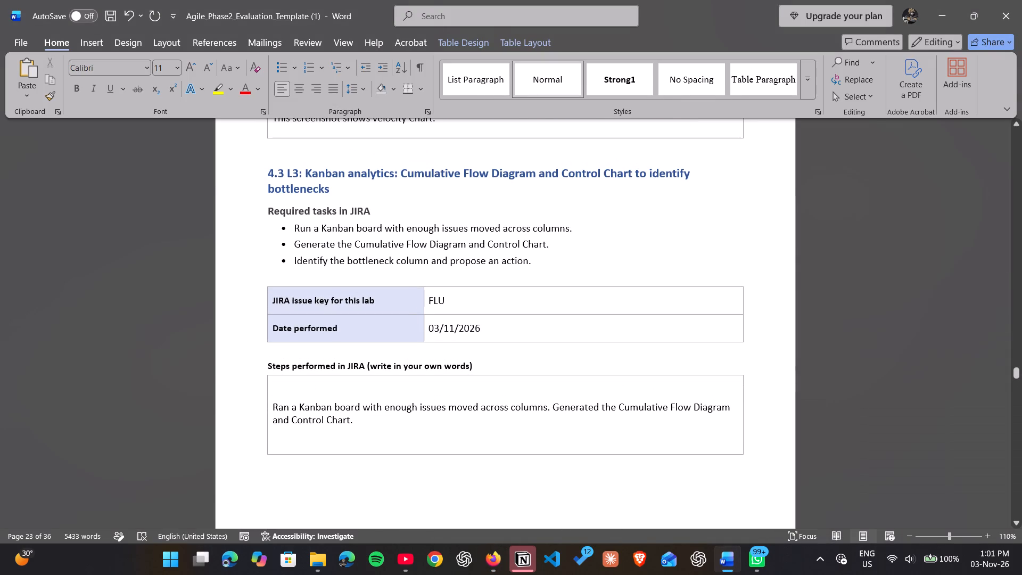
pyautogui.scroll(-1, 487, 430)
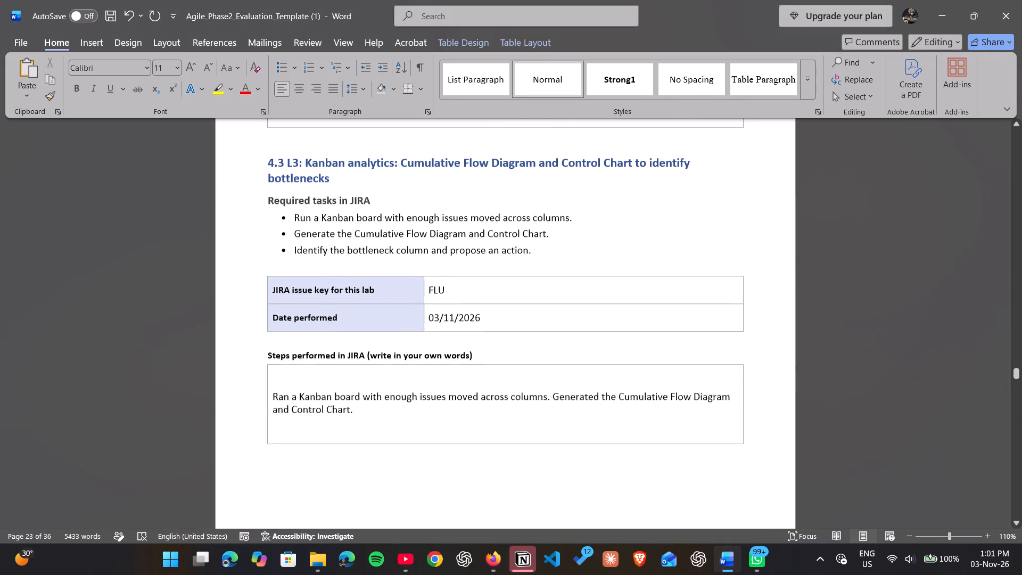
pyautogui.scroll(-3, 487, 430)
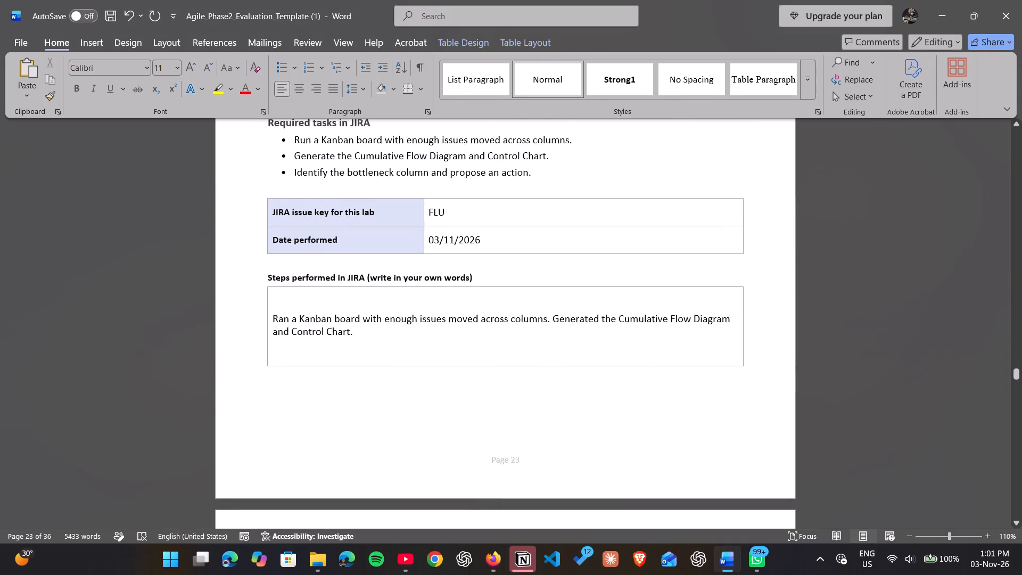
pyautogui.scroll(-2, 487, 430)
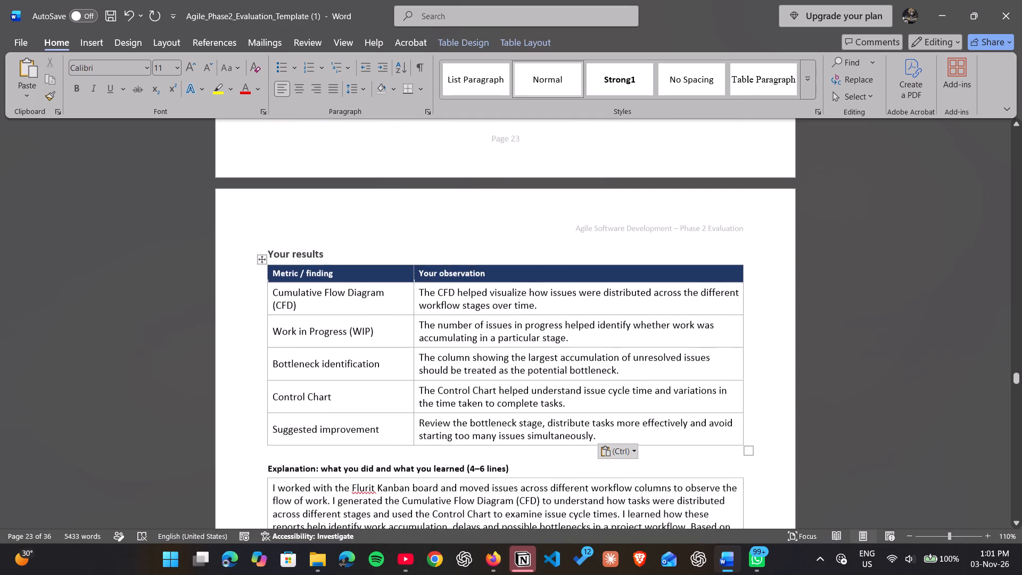
pyautogui.scroll(-3, 487, 430)
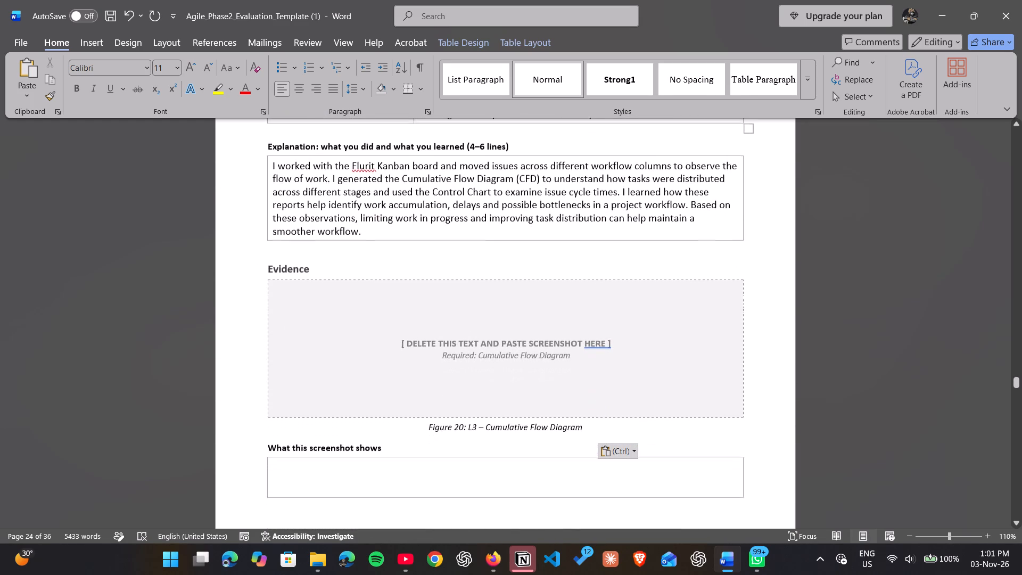
pyautogui.scroll(-2, 487, 430)
pyautogui.scroll(1, 487, 430)
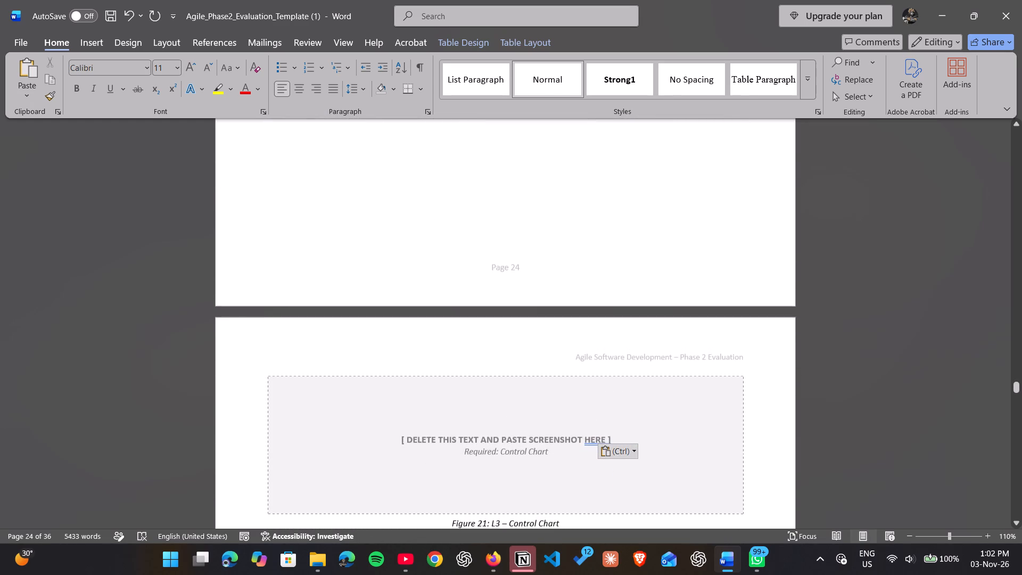
pyautogui.scroll(1, 487, 430)
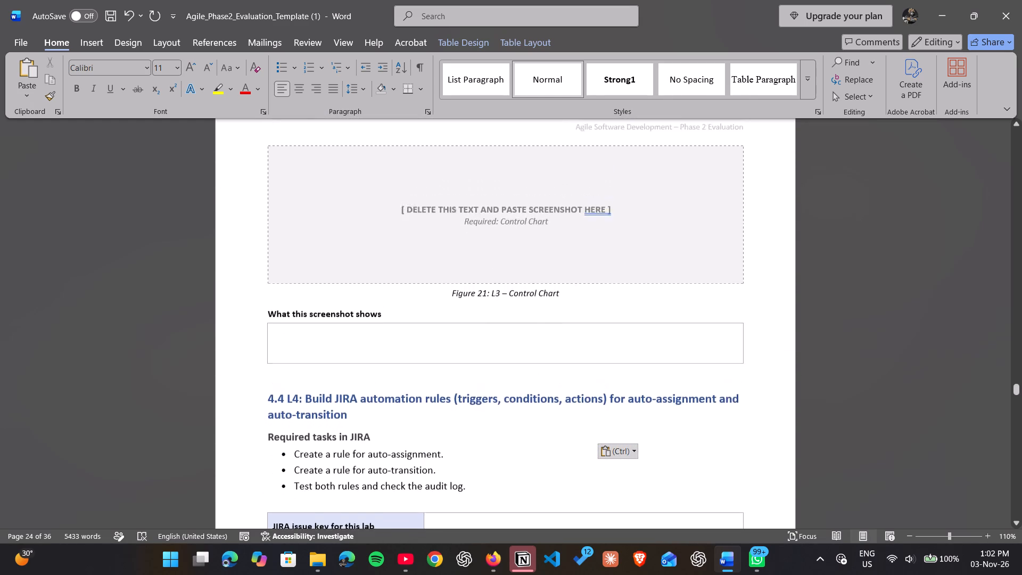
pyautogui.scroll(1, 487, 430)
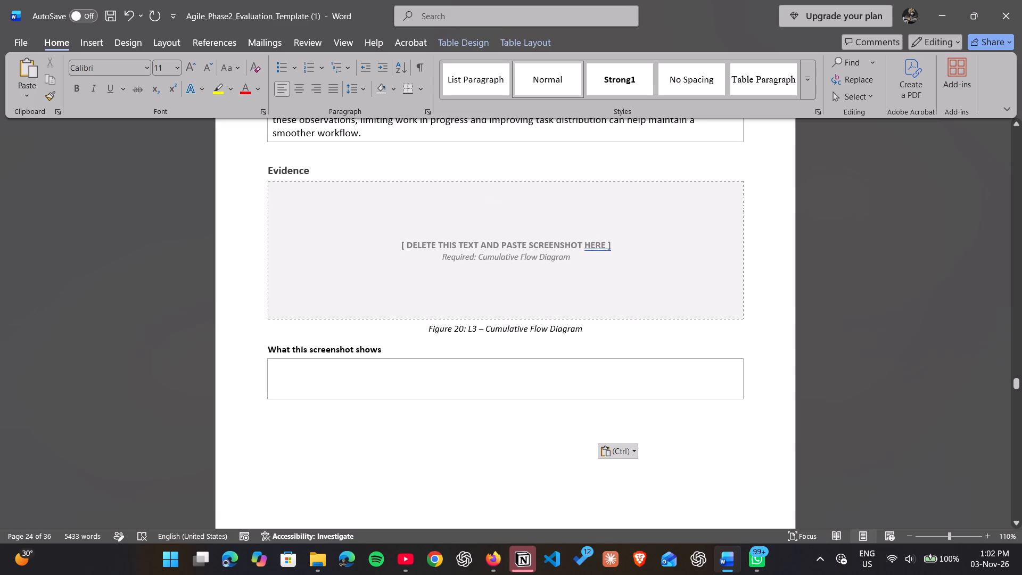
pyautogui.click(744, 320)
pyautogui.click(696, 271)
# Switch to Firefox and open the Cumulative flow diagram report of the Flurit project in Jira.
pyautogui.click(490, 574)
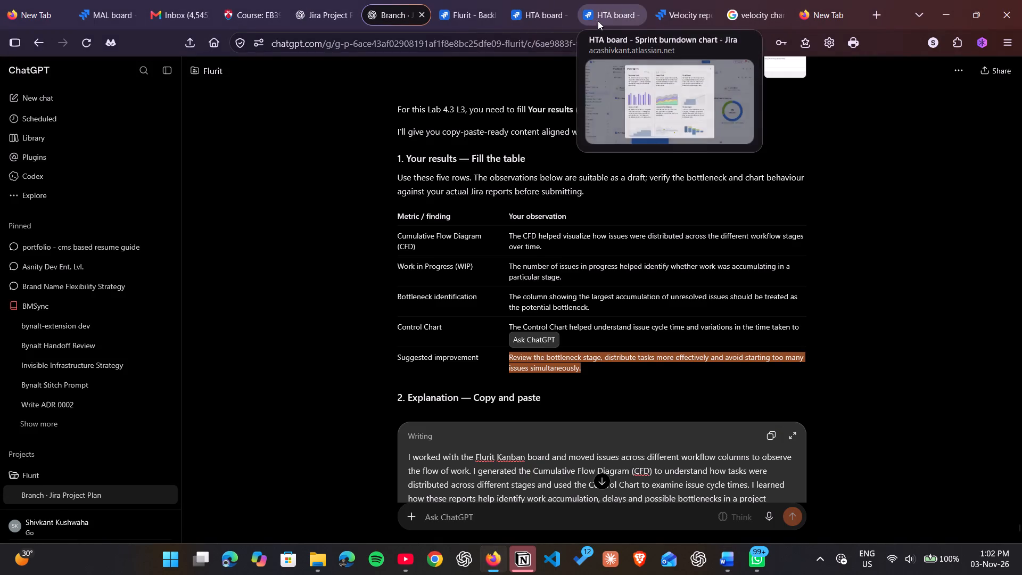
pyautogui.click(456, 6)
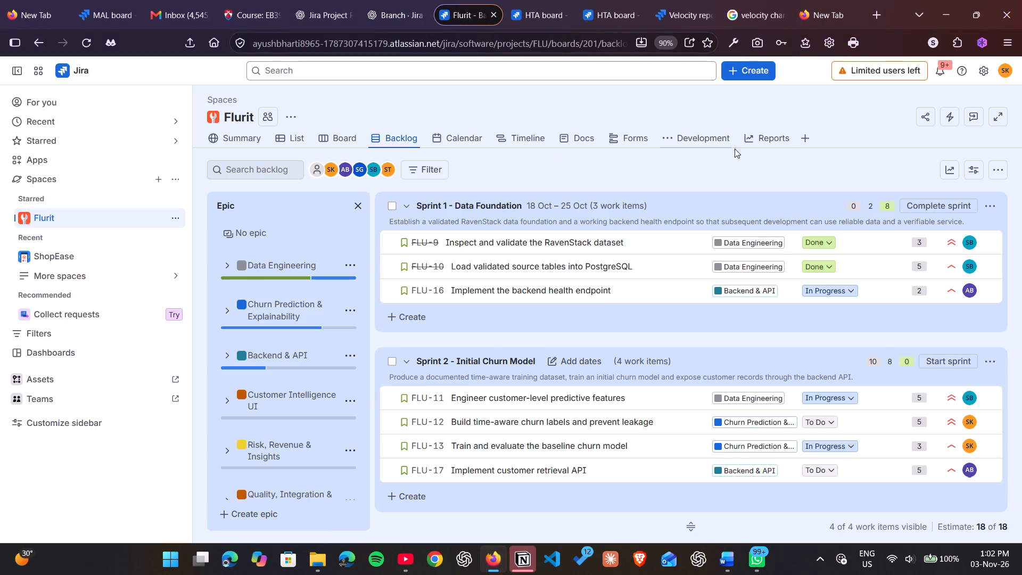
pyautogui.click(763, 143)
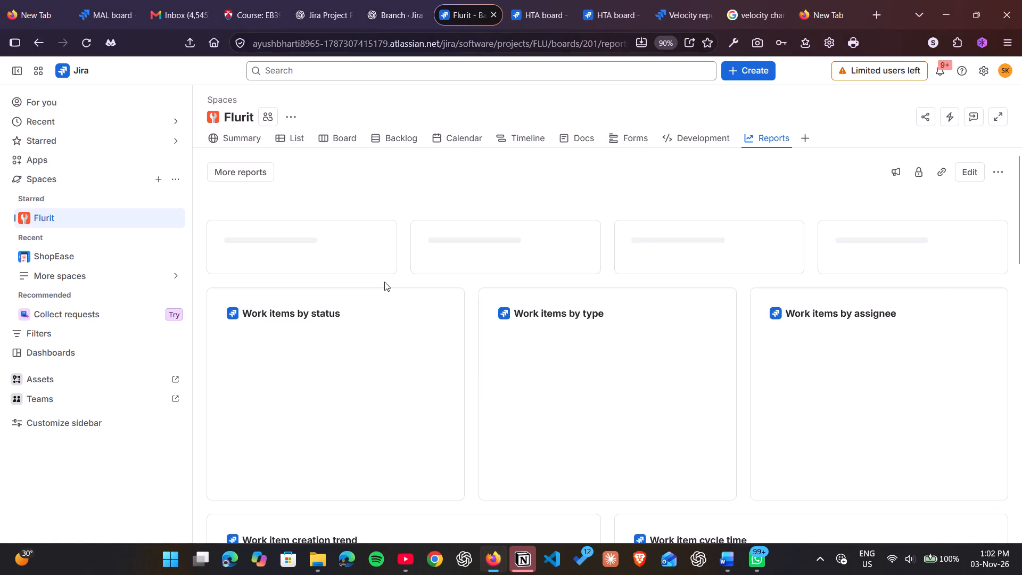
pyautogui.scroll(-7, 384, 282)
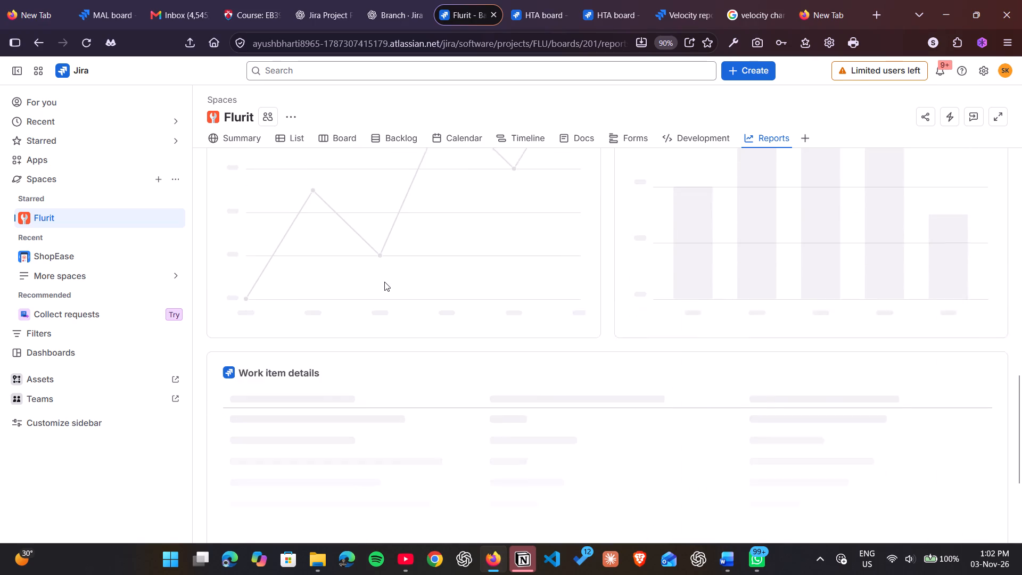
pyautogui.scroll(9, 384, 282)
pyautogui.click(251, 176)
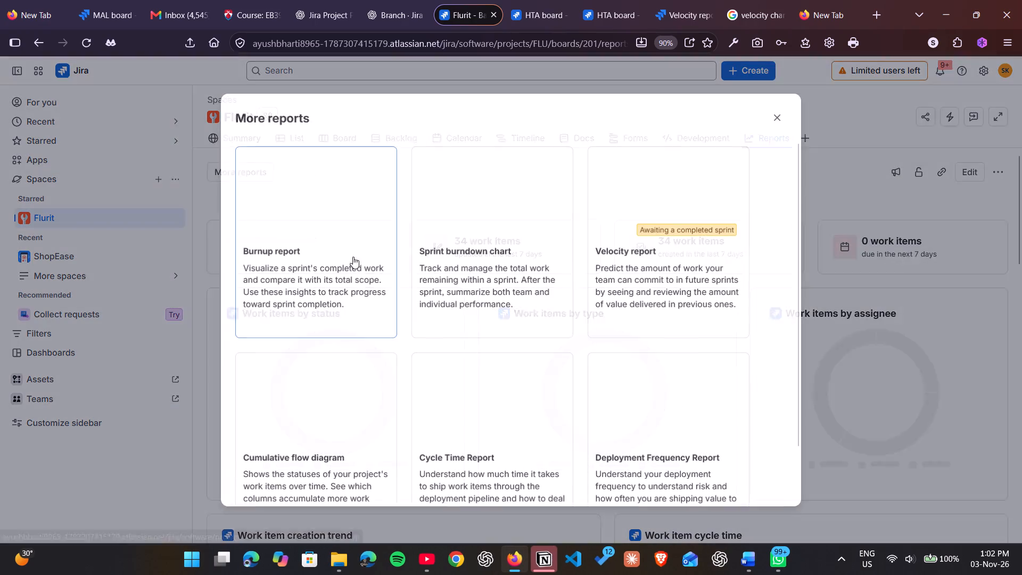
pyautogui.scroll(-4, 448, 363)
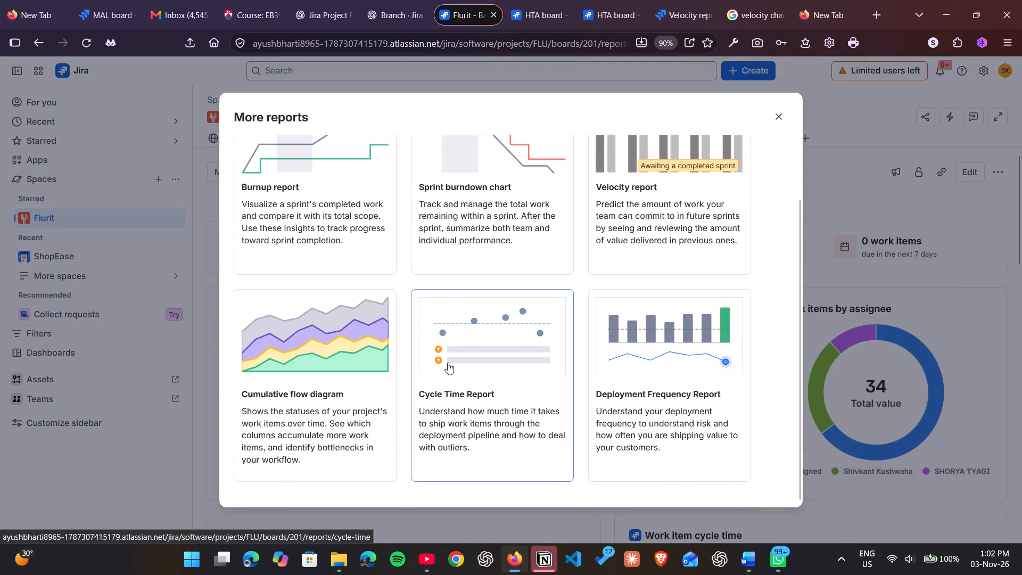
pyautogui.click(354, 397)
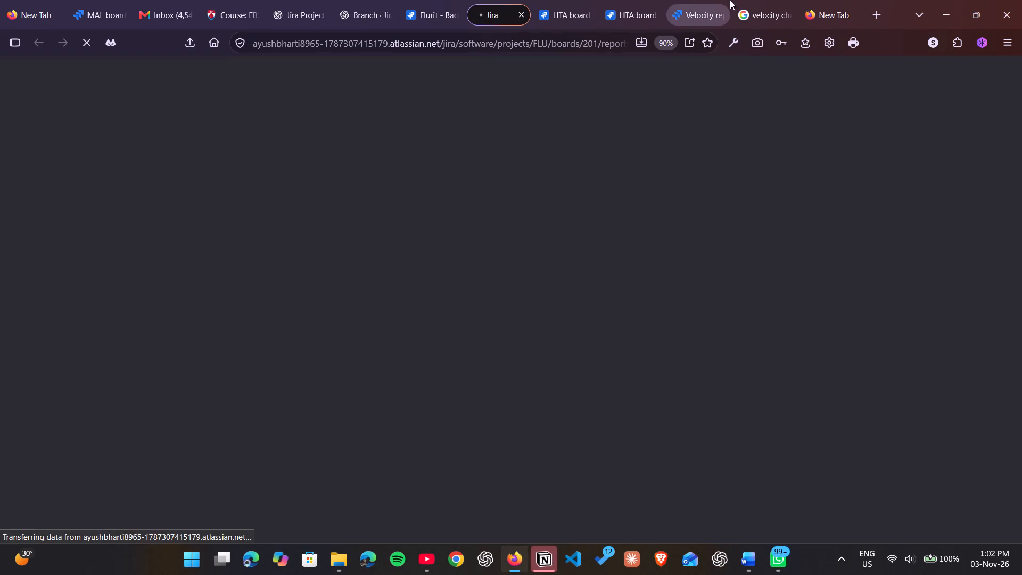
# Open the Control Chart report for the HealthTracker App's HTA board in Jira and examine it.
pyautogui.click(677, 0)
pyautogui.click(642, 0)
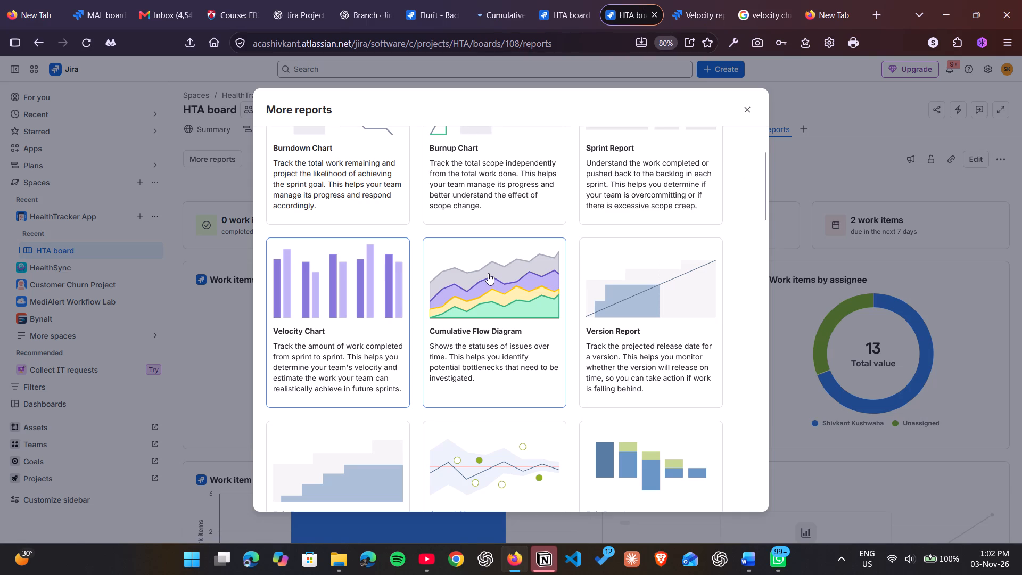
pyautogui.scroll(-5, 488, 273)
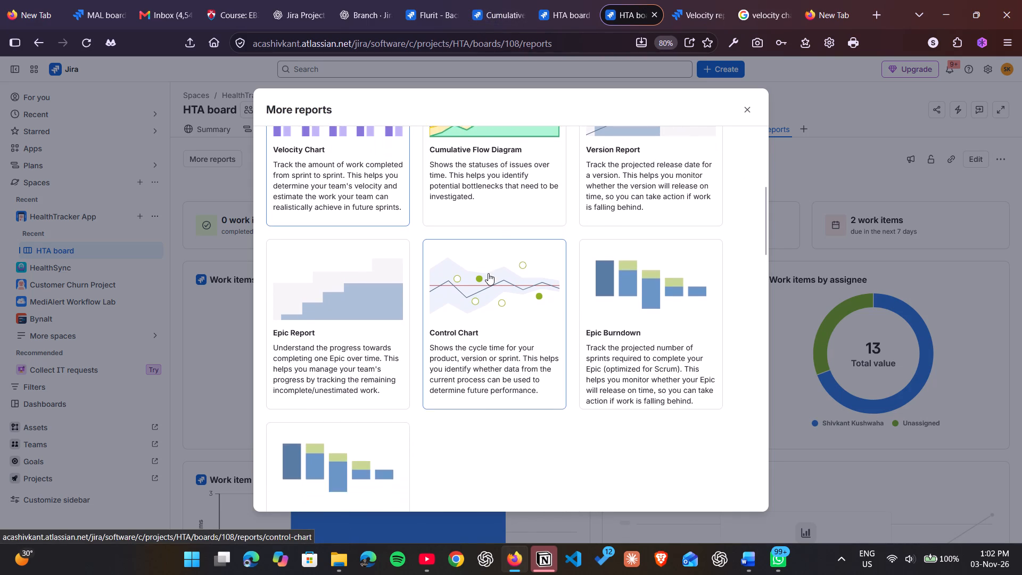
pyautogui.scroll(-1, 488, 273)
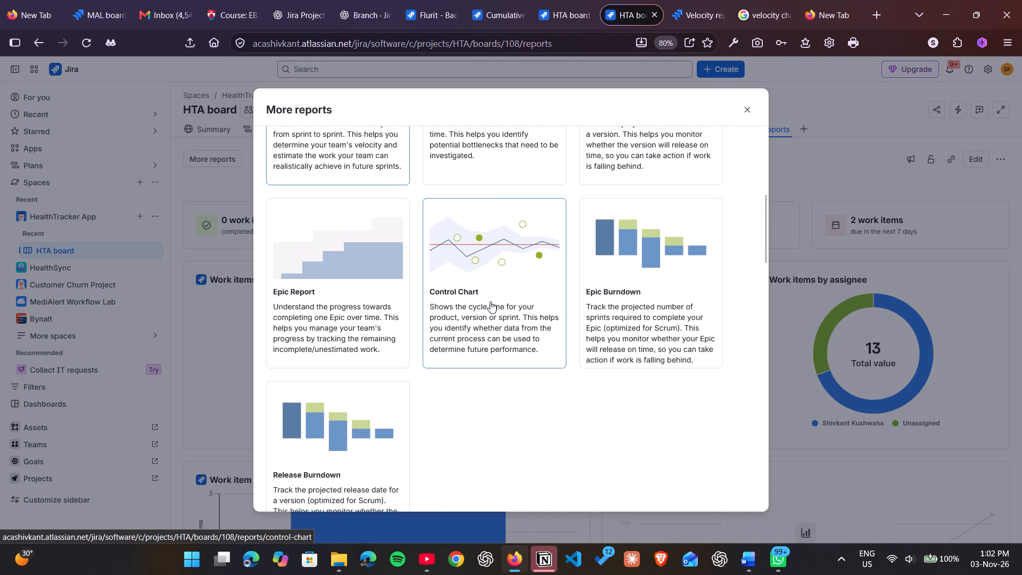
pyautogui.click(490, 301)
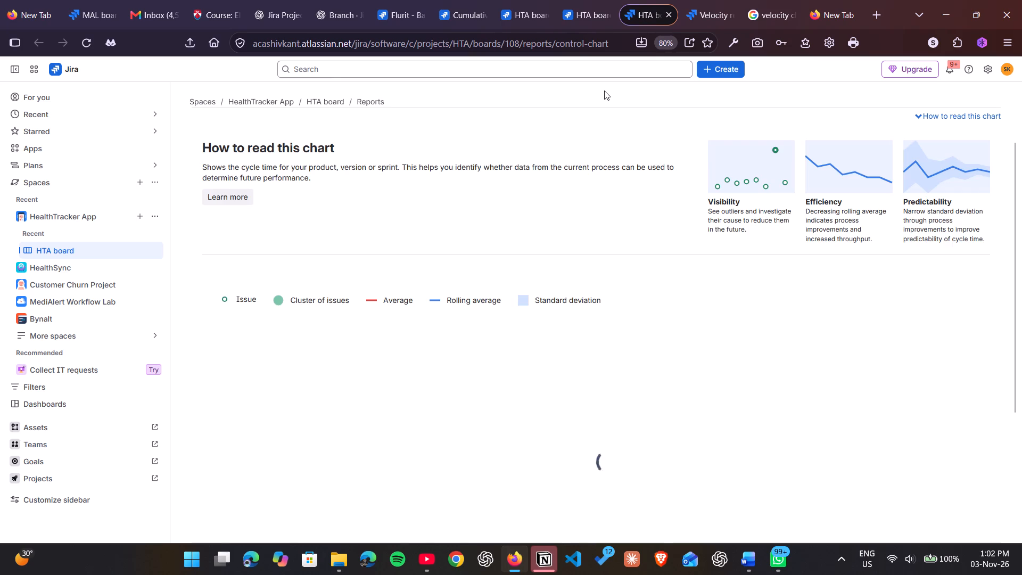
pyautogui.scroll(-1, 592, 209)
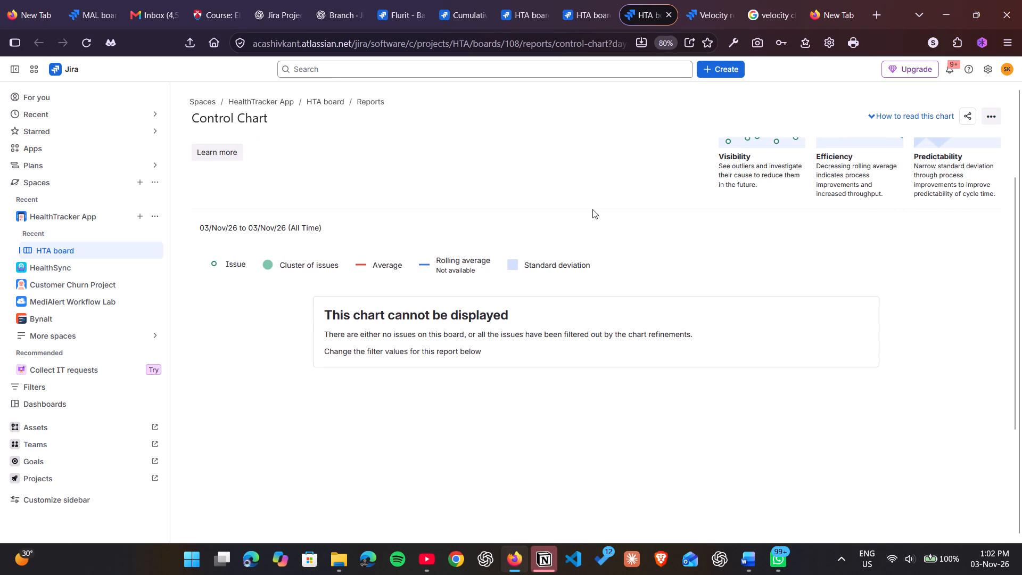
pyautogui.scroll(-2, 592, 209)
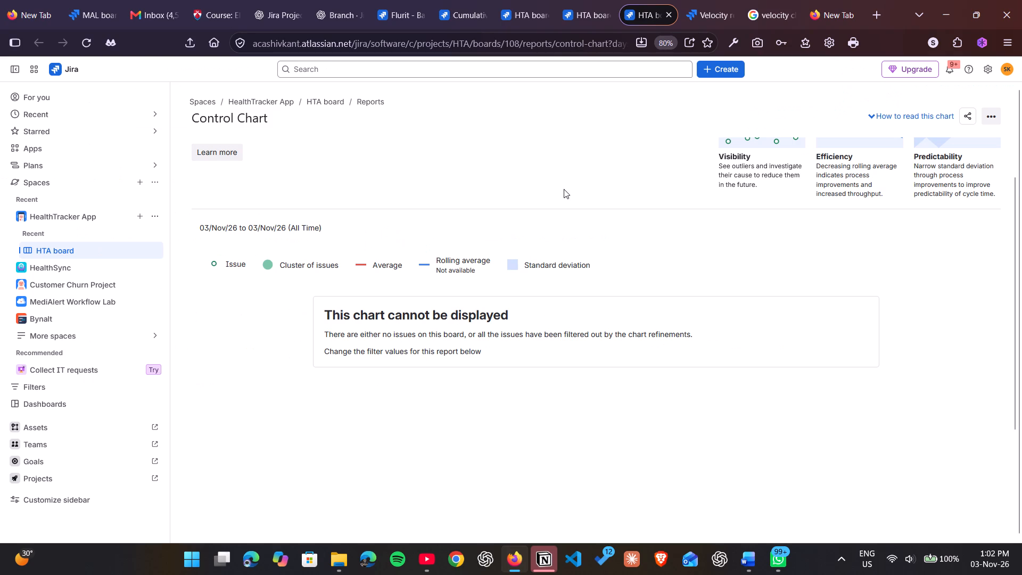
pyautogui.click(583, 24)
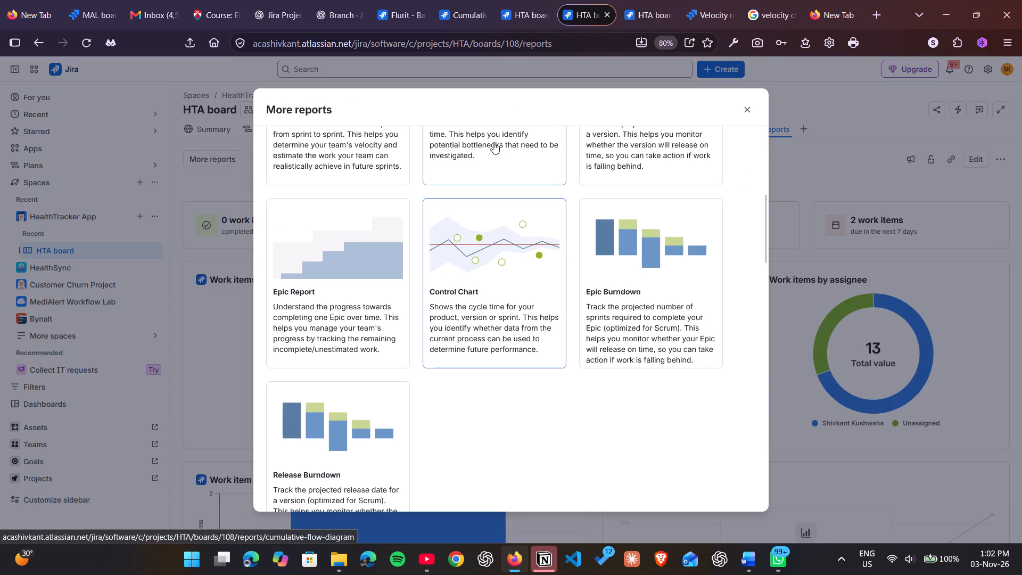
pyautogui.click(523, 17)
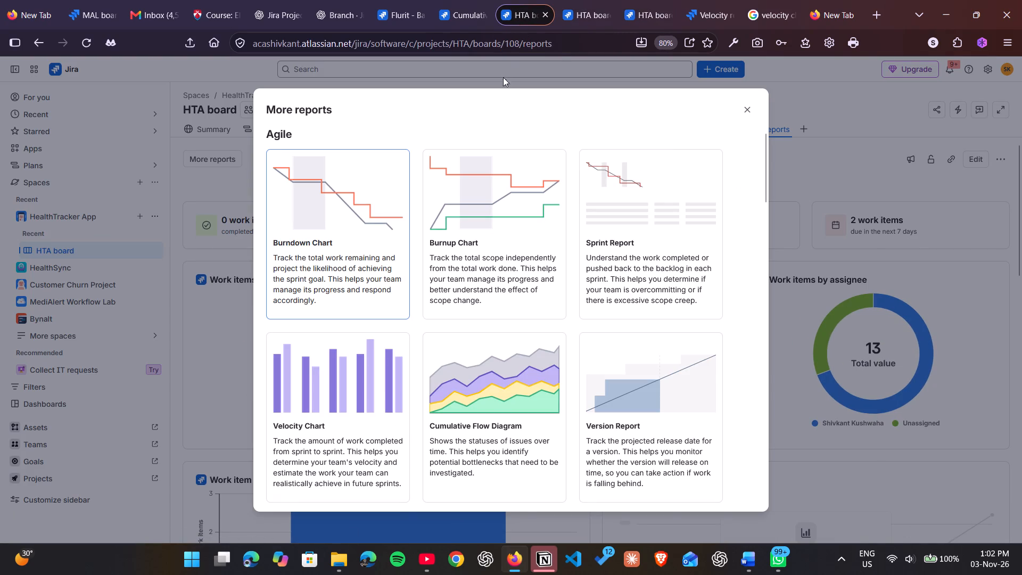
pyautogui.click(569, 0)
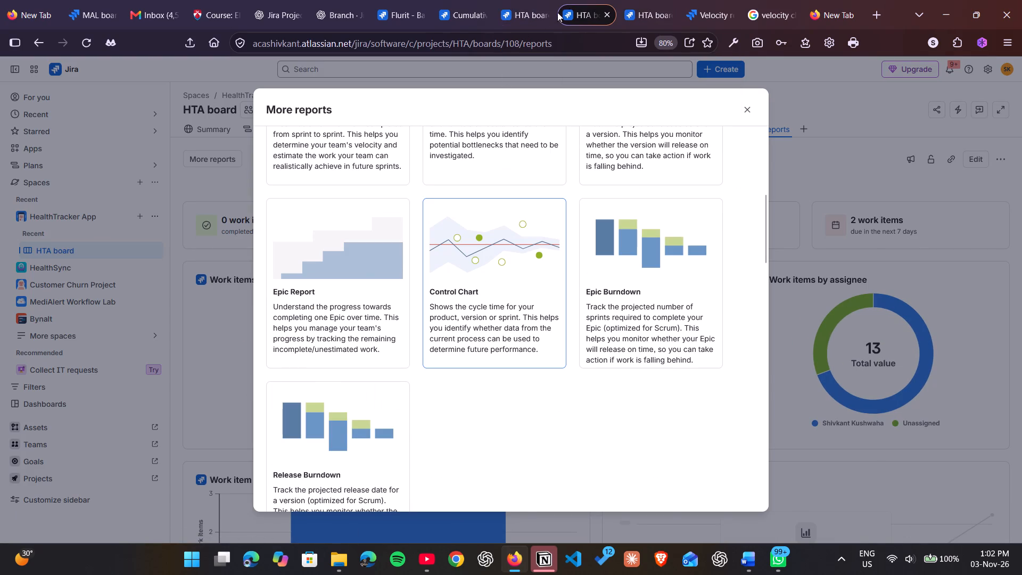
# Capture a screenshot of the Flurit Cumulative flow diagram page, from the address bar down to below the chart, and copy it.
pyautogui.click(531, 0)
pyautogui.click(493, 0)
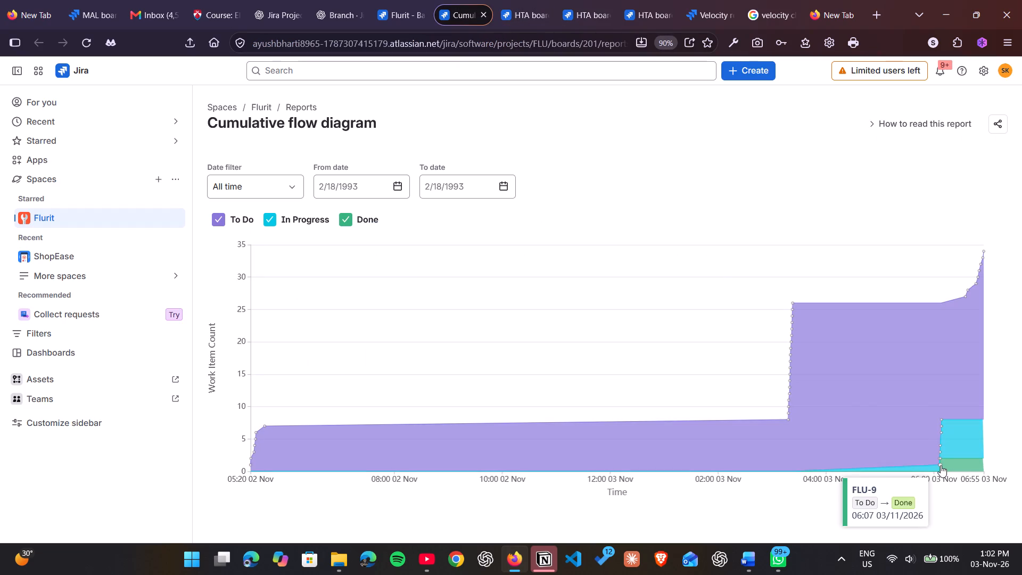
pyautogui.moveTo(941, 465); pyautogui.dragTo(917, 456)
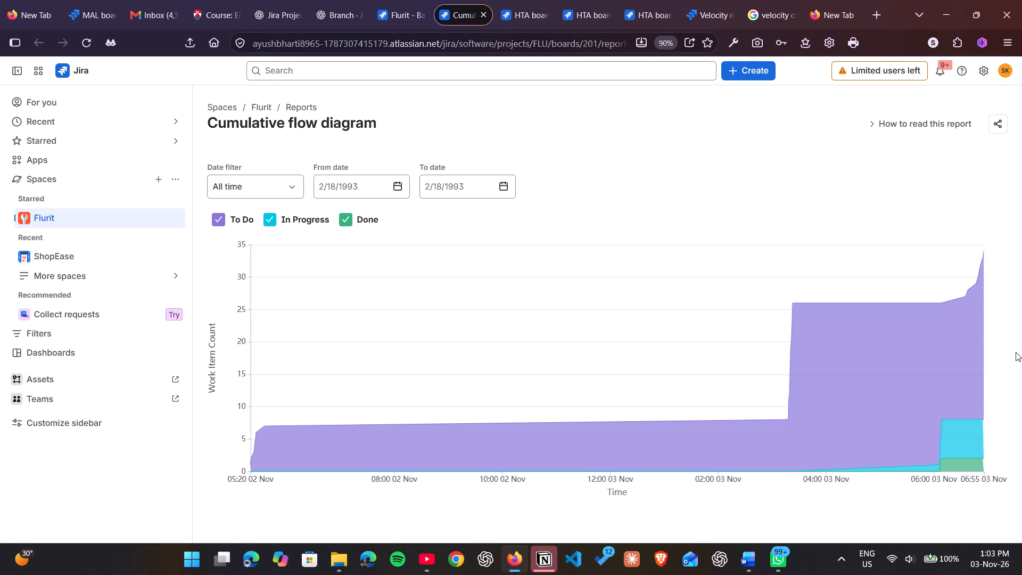
pyautogui.press('Print')
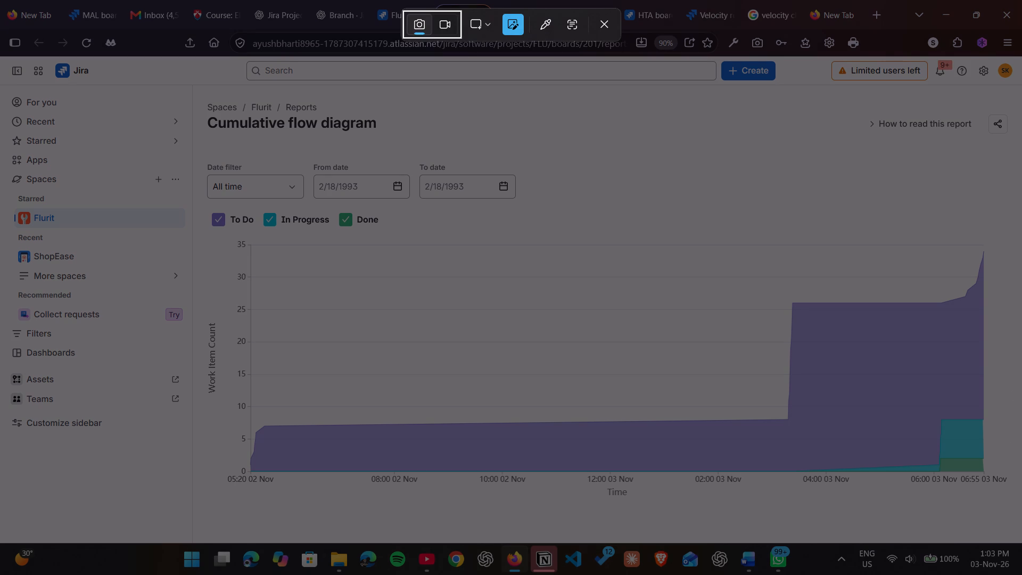
pyautogui.moveTo(0, 29); pyautogui.dragTo(1017, 550)
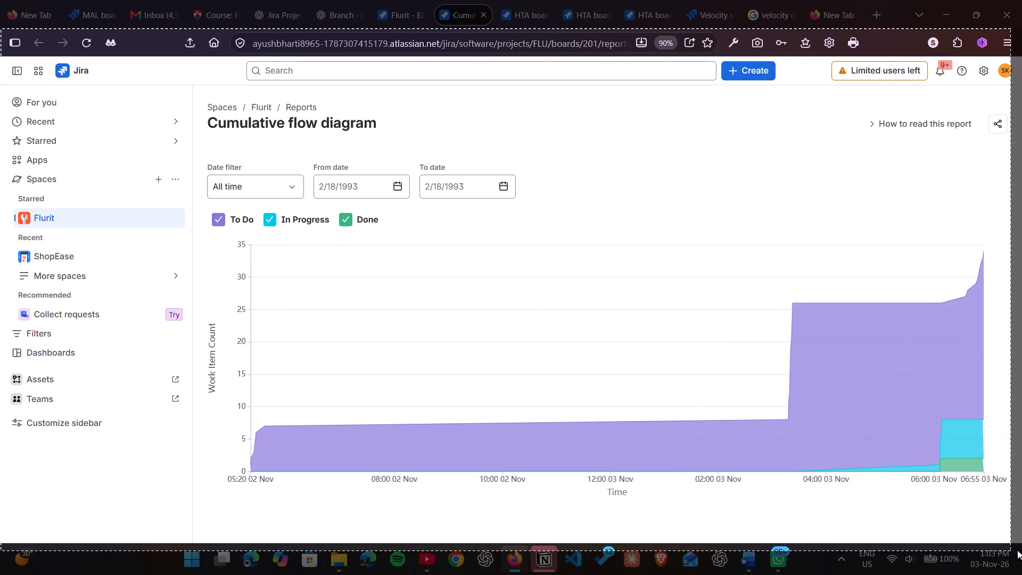
pyautogui.moveTo(1017, 550); pyautogui.dragTo(1021, 541)
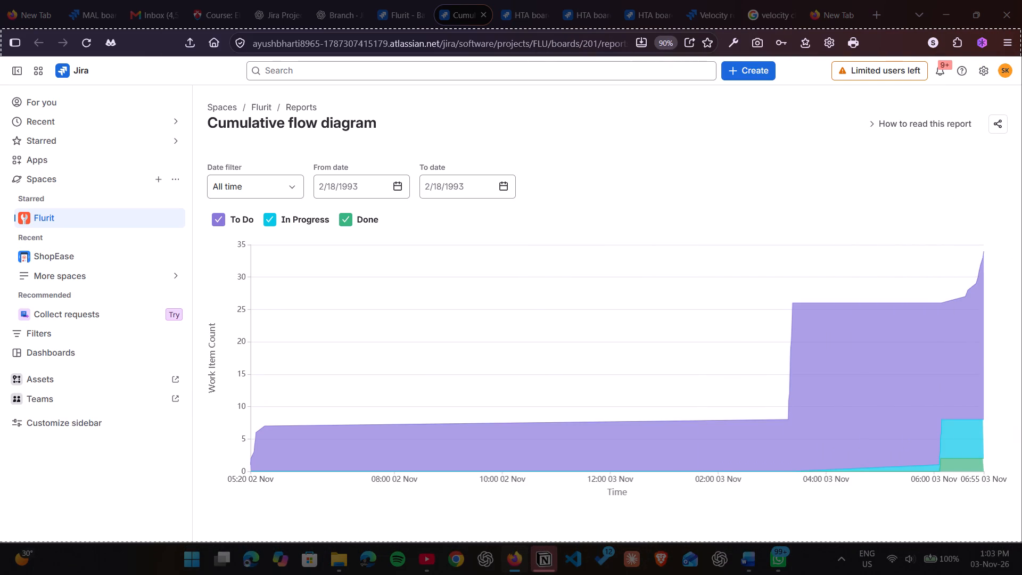
pyautogui.moveTo(1021, 541); pyautogui.dragTo(1021, 518)
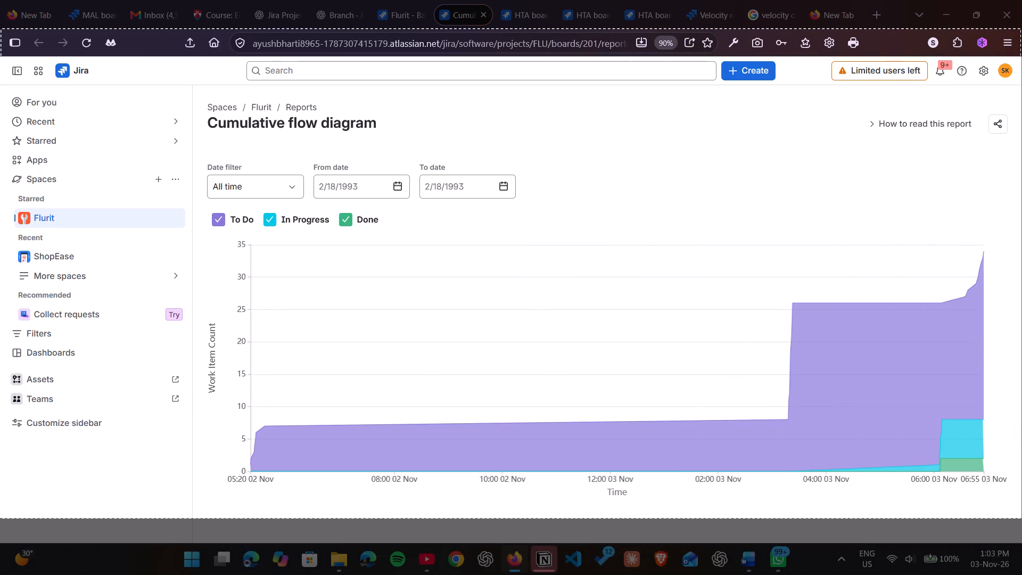
pyautogui.moveTo(1021, 518); pyautogui.dragTo(1021, 522)
pyautogui.hotkey('ctrl', 'c')
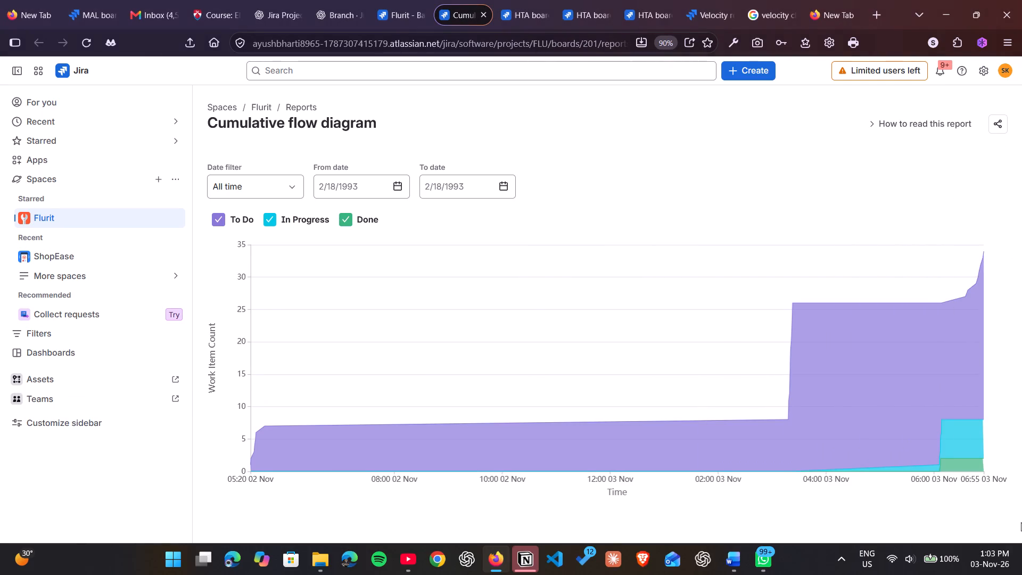
# Switch to Word and replace the Figure 20 Cumulative Flow Diagram placeholder box with the copied screenshot.
pyautogui.hotkey('alt', 'Tab')
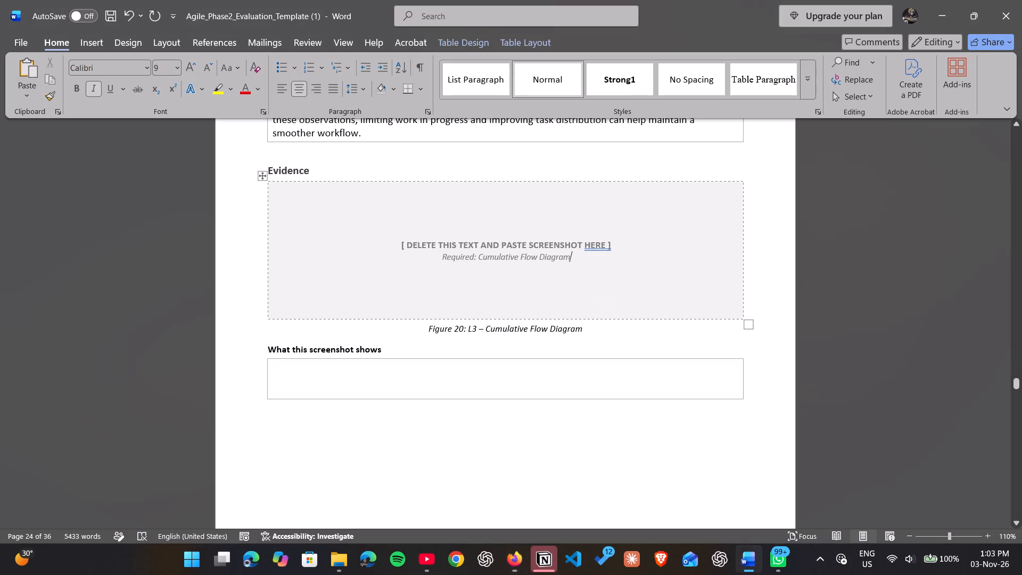
pyautogui.scroll(1, 502, 453)
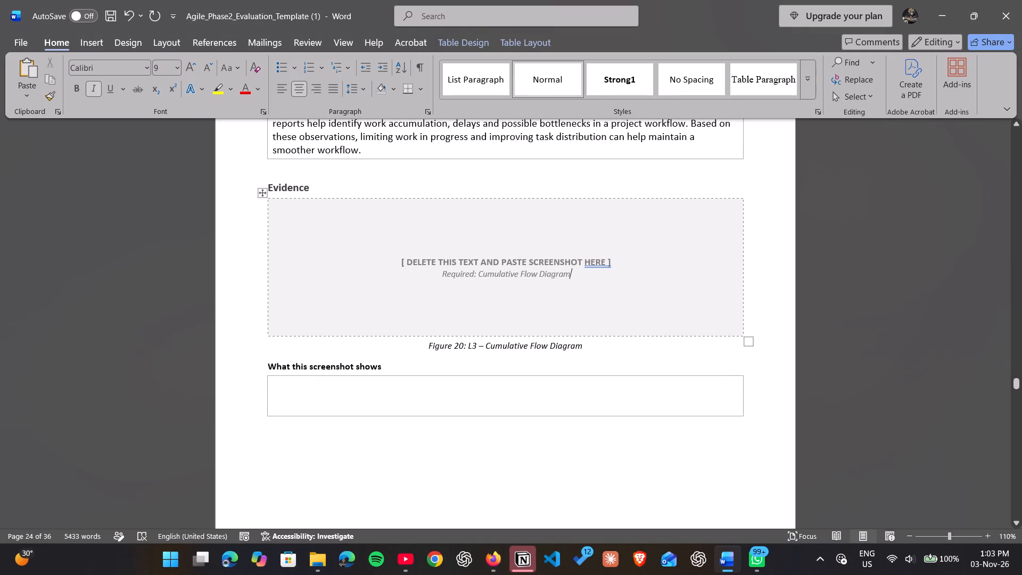
pyautogui.click(750, 341)
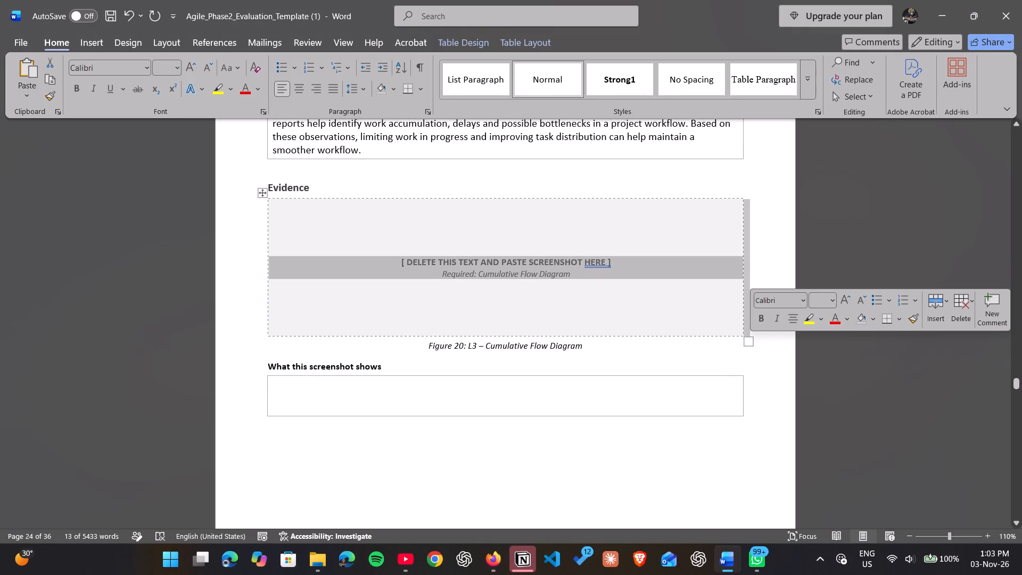
pyautogui.press('BackSpace')
pyautogui.press('Return')
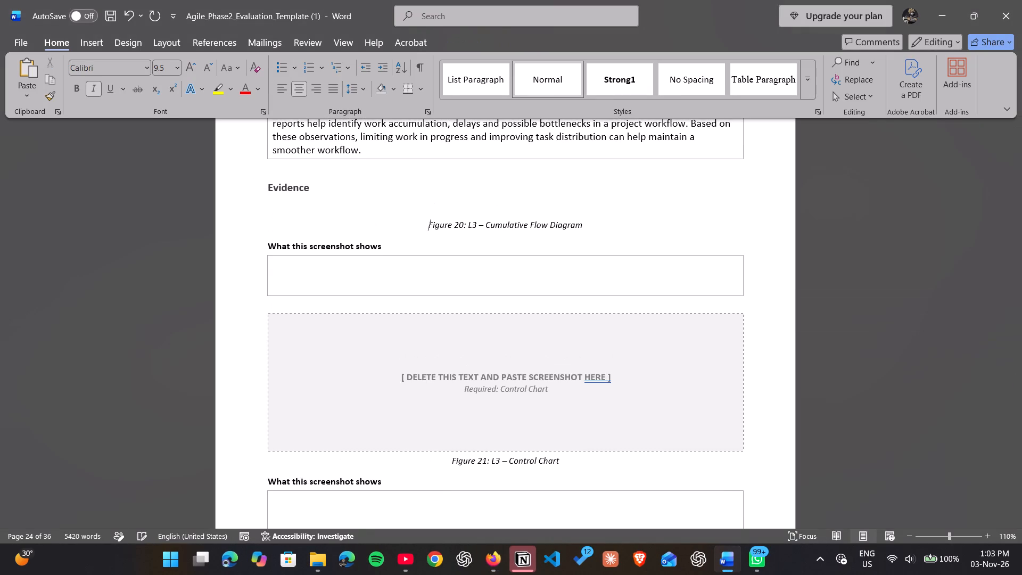
pyautogui.press('Up')
pyautogui.hotkey('ctrl', 'v')
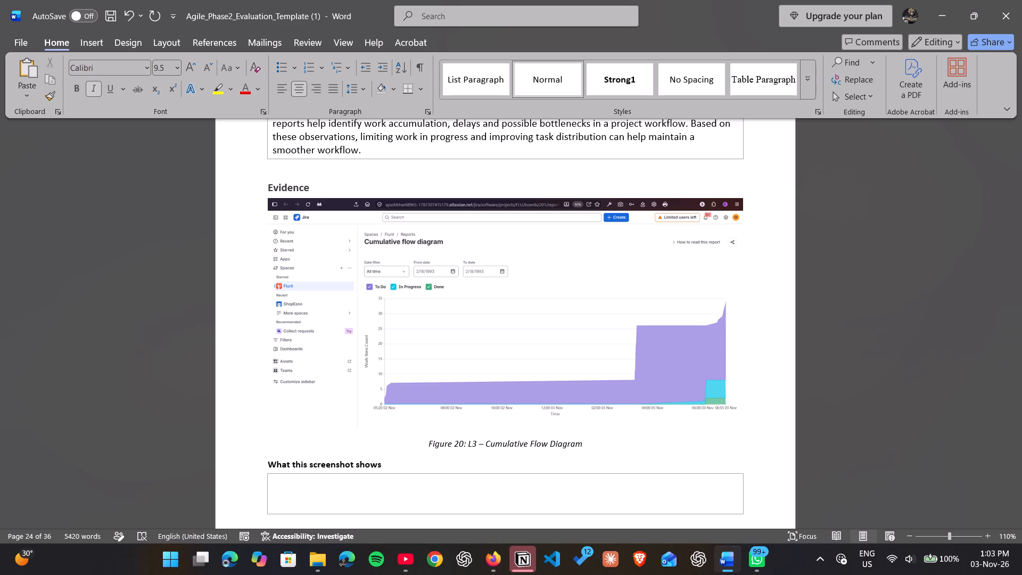
# Describe the Figure 20 screenshot in its explanation box as "This screenshot shows CFD (Cumulative Flow Diagram)".
pyautogui.scroll(-1, 750, 341)
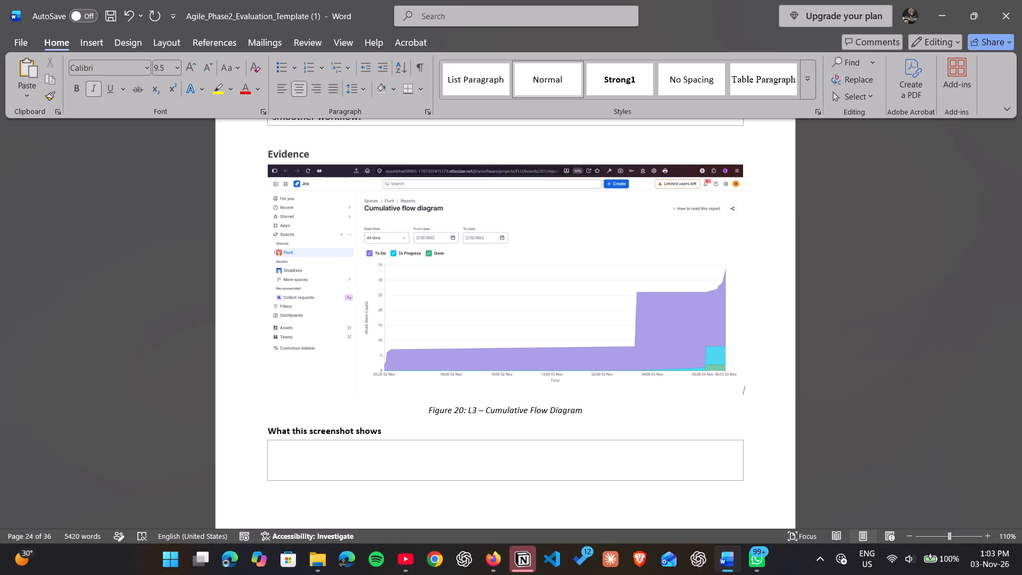
pyautogui.scroll(2, 750, 341)
pyautogui.scroll(-1, 750, 341)
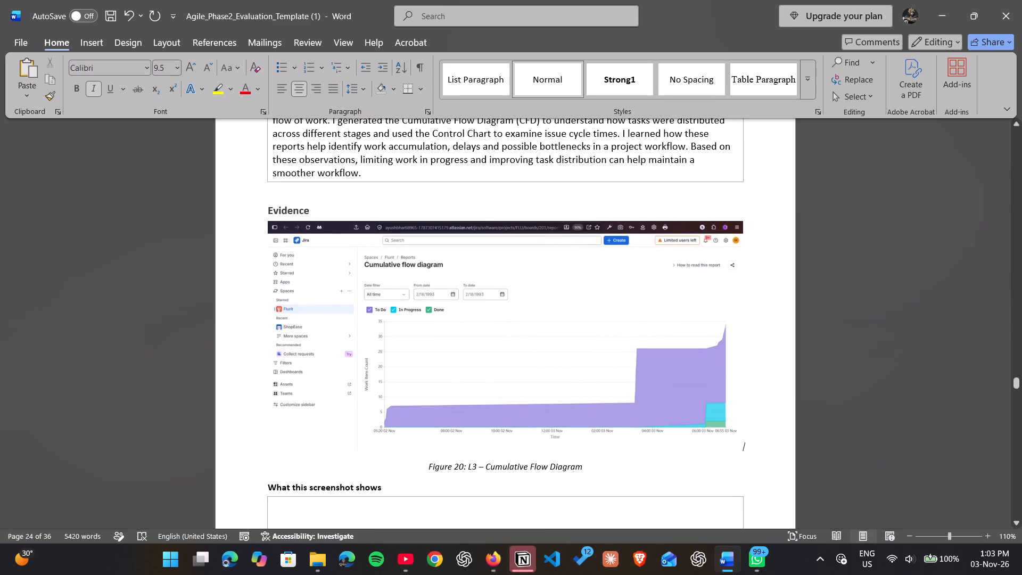
pyautogui.scroll(-1, 750, 341)
pyautogui.click(546, 382)
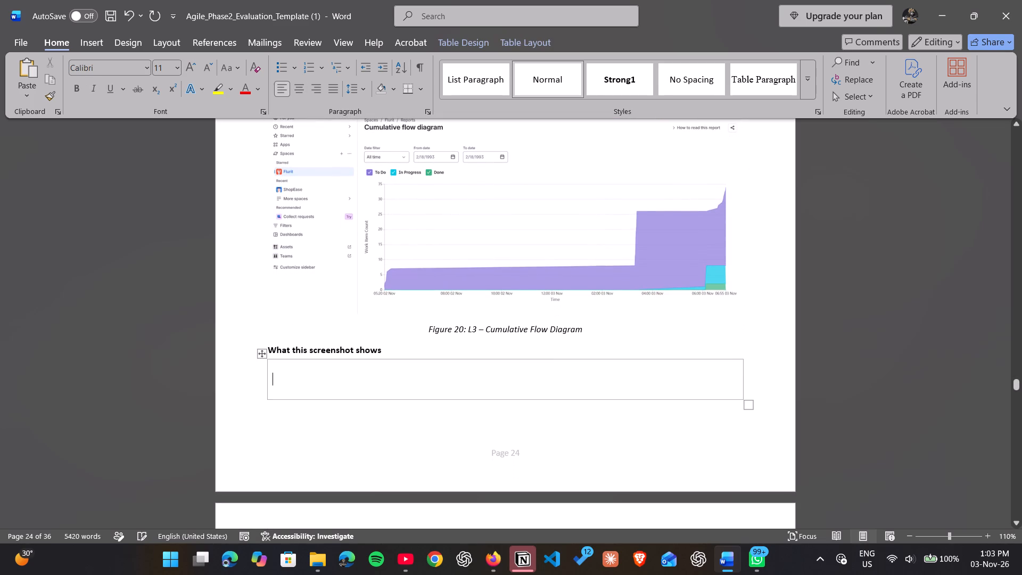
pyautogui.write('This')
pyautogui.press('space')
pyautogui.write('sxnre')
pyautogui.press('BackSpace')
pyautogui.press('BackSpace')
pyautogui.press('BackSpace')
pyautogui.press('BackSpace')
pyautogui.write('cr')
pyautogui.write('eenshot')
pyautogui.press('space')
pyautogui.write('shw')
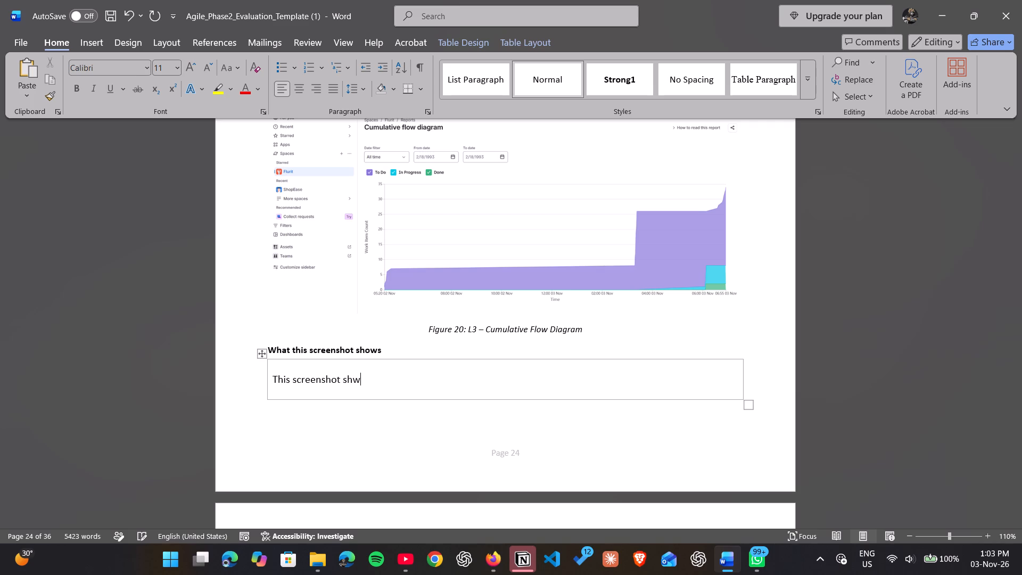
pyautogui.press('BackSpace')
pyautogui.write('owss')
pyautogui.press('BackSpace')
pyautogui.press('space')
pyautogui.write('c')
pyautogui.press('BackSpace')
pyautogui.write('CFD (C')
pyautogui.write('ummulative Flow Diagram)')
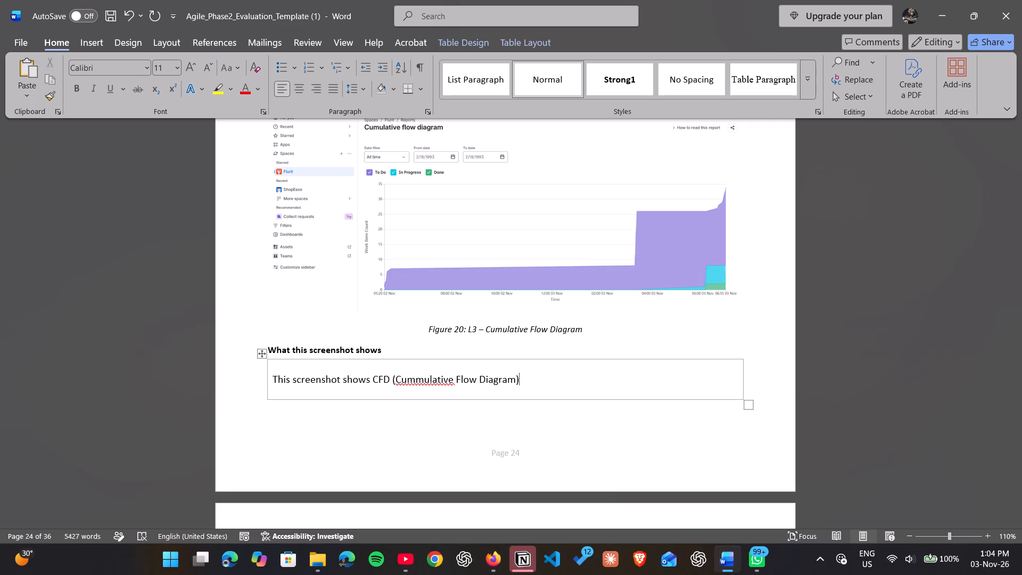
pyautogui.click(420, 376)
pyautogui.press('BackSpace')
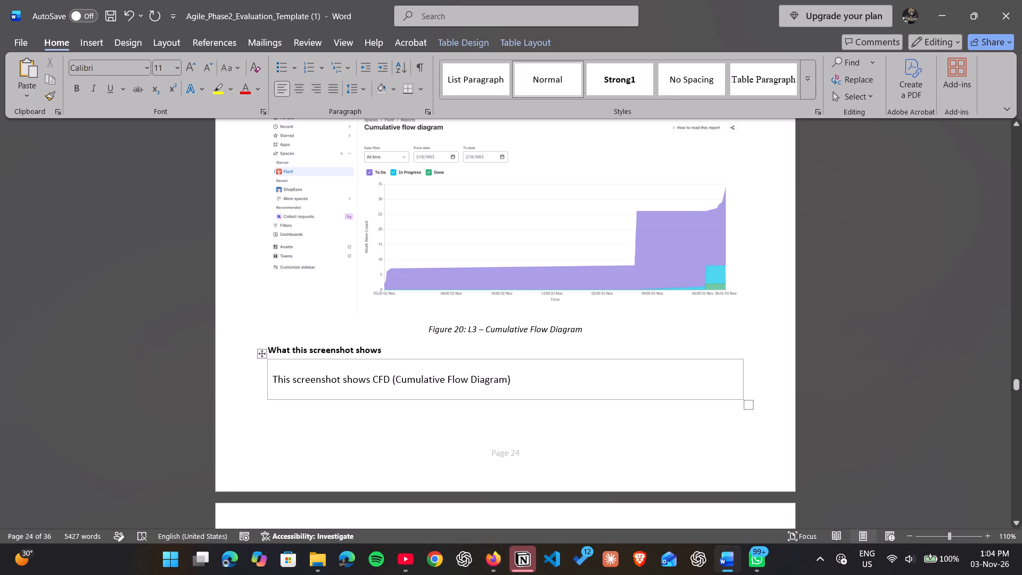
pyautogui.press('m')
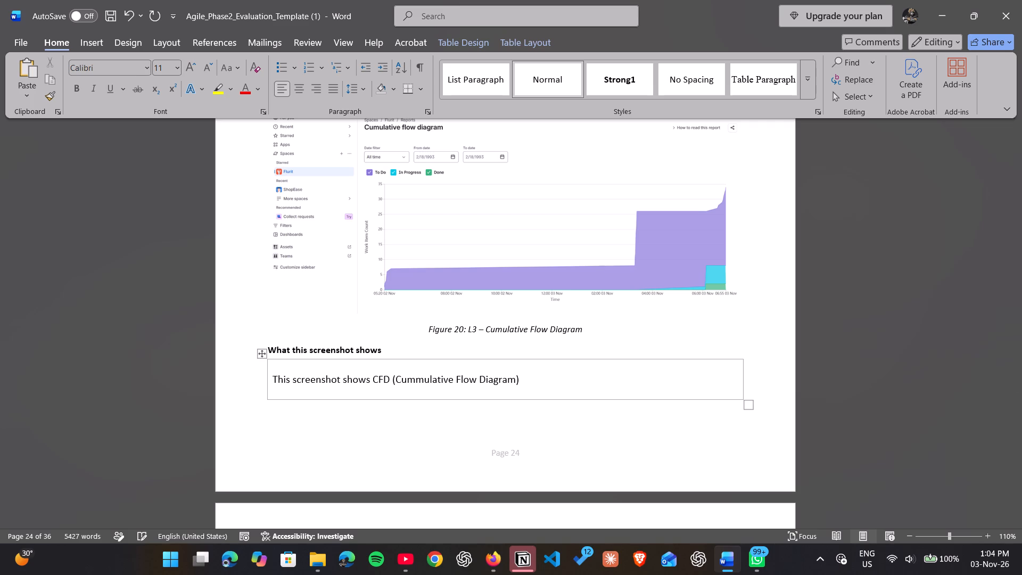
pyautogui.press('BackSpace')
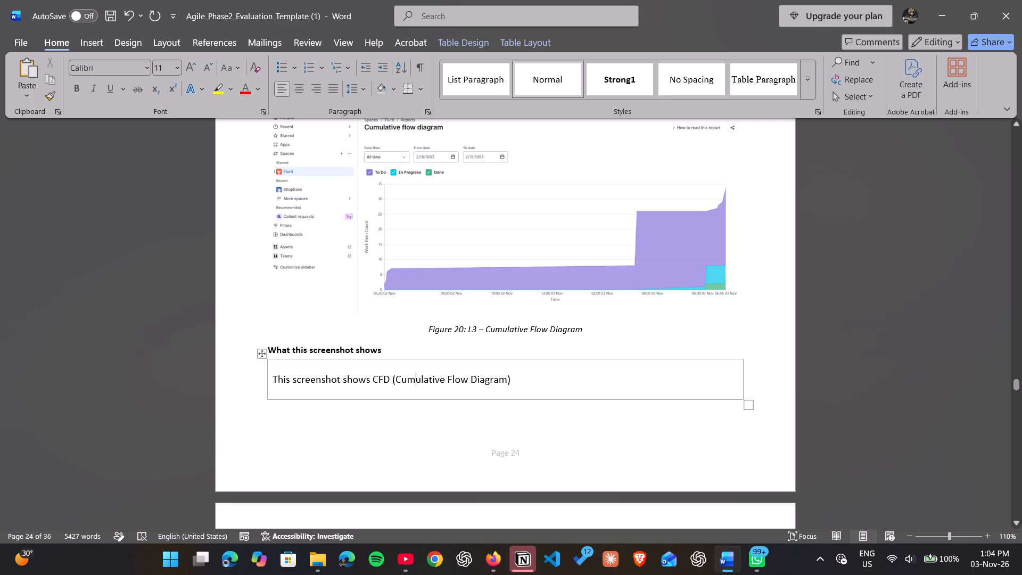
pyautogui.scroll(-2, 541, 391)
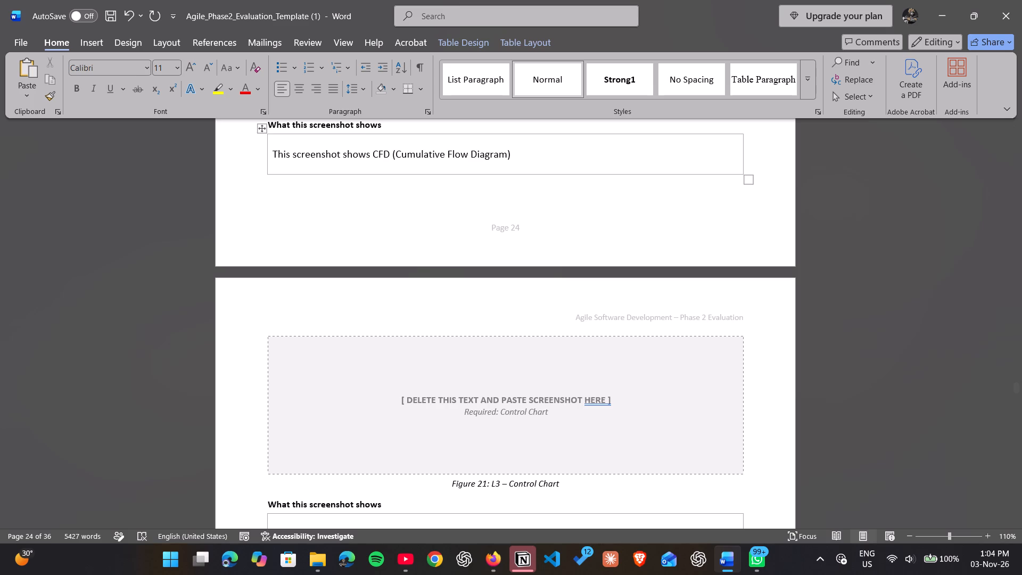
# Delete the Figure 21 Control Chart screenshot placeholder box below the Figure 20 explanation.
pyautogui.moveTo(541, 391); pyautogui.dragTo(532, 390)
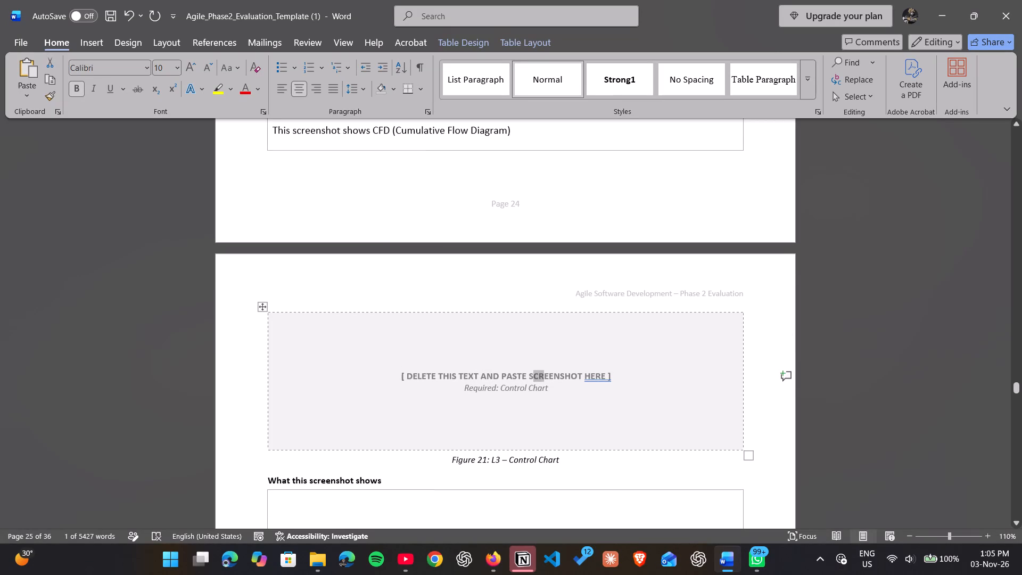
pyautogui.click(747, 456)
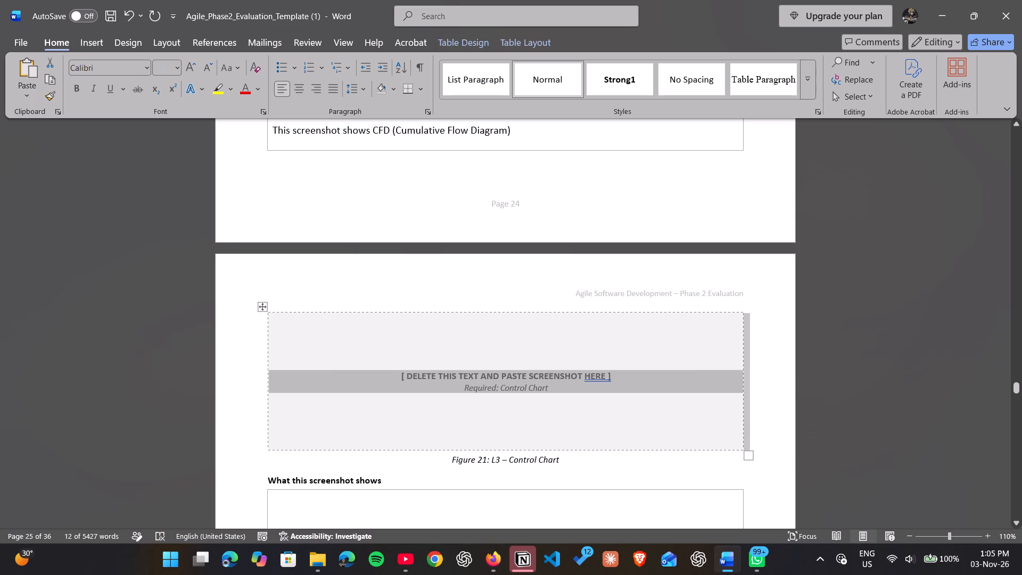
pyautogui.scroll(2, 692, 418)
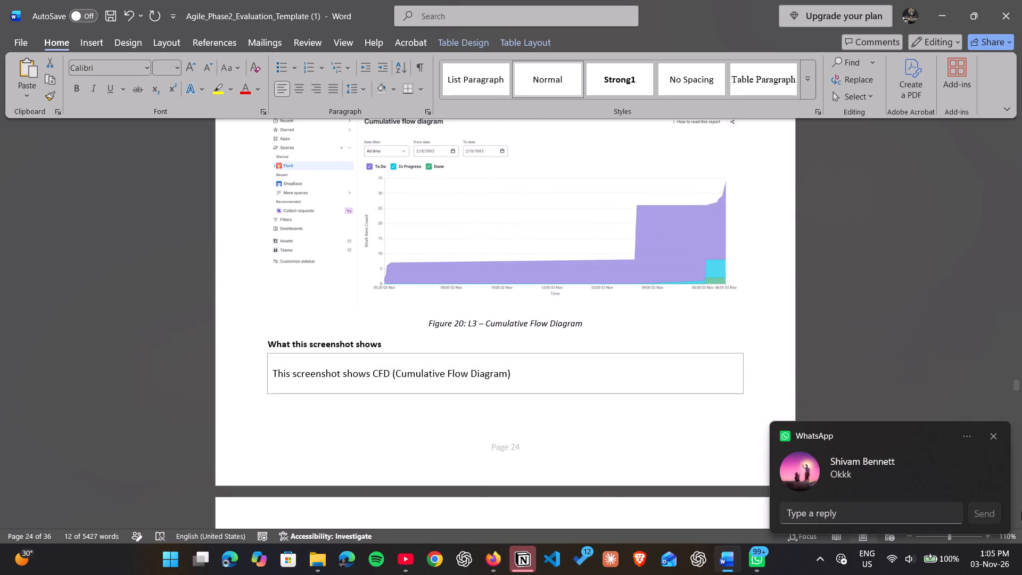
pyautogui.click(994, 442)
pyautogui.scroll(-1, 639, 302)
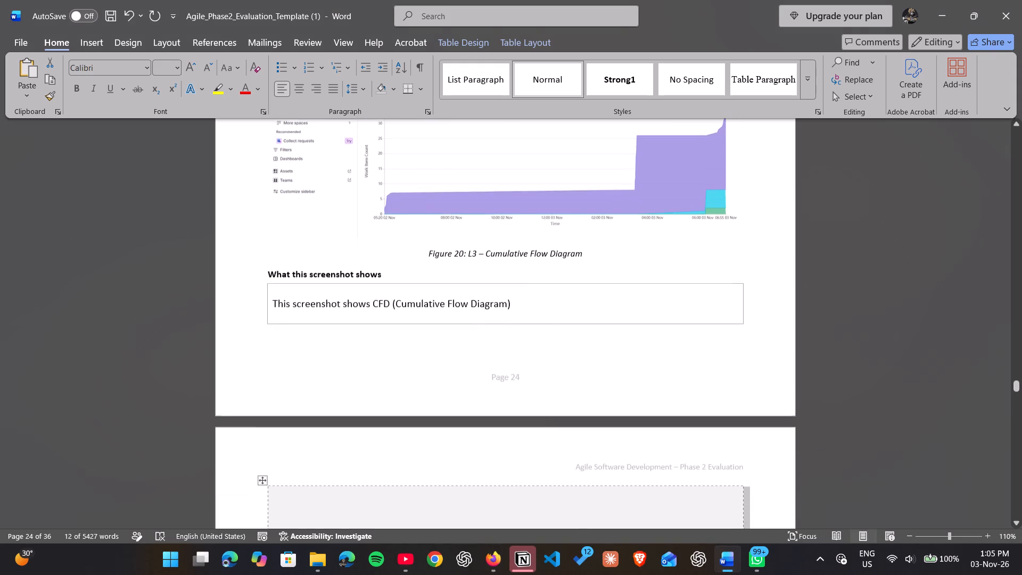
pyautogui.scroll(-2, 639, 302)
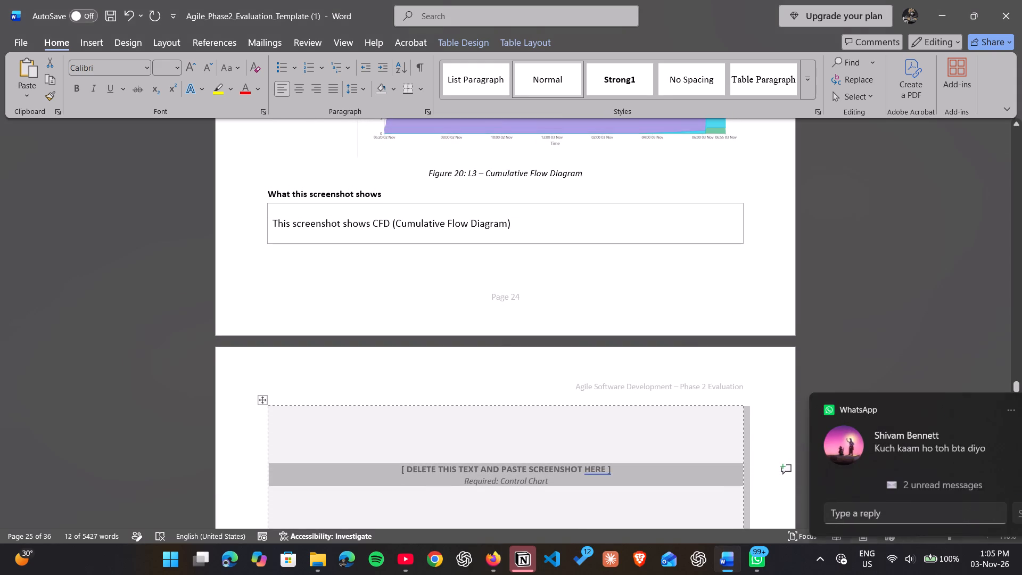
pyautogui.scroll(-1, 639, 302)
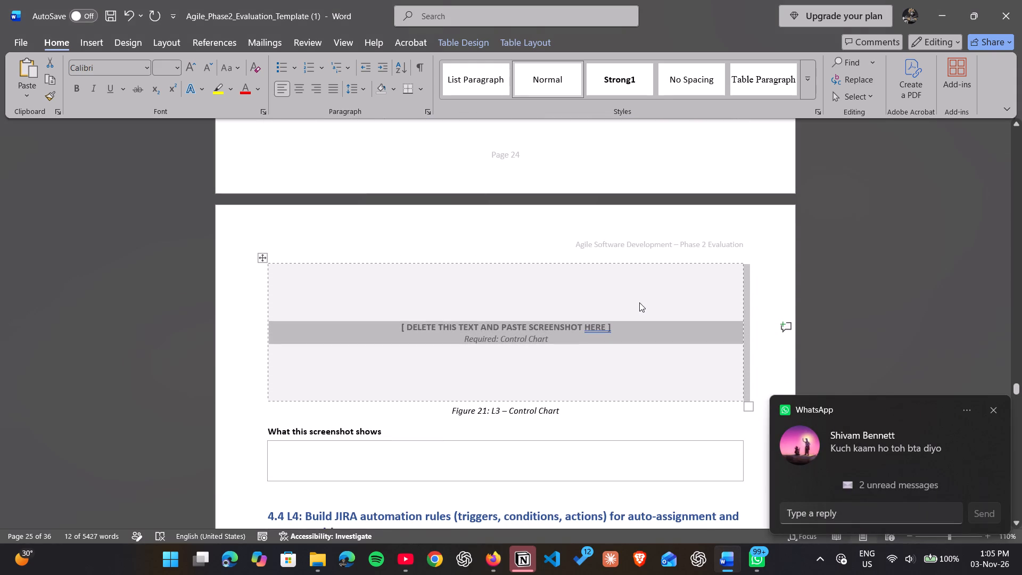
pyautogui.press('BackSpace')
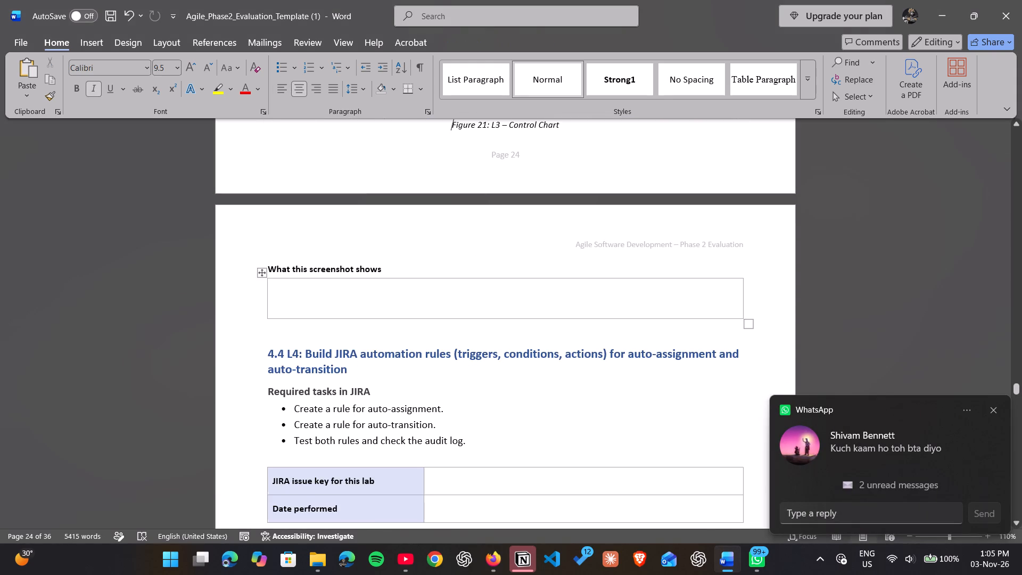
# Insert a blank line before the "Figure 21: L3 – Control Chart" caption.
pyautogui.scroll(2, 639, 302)
pyautogui.press('Return')
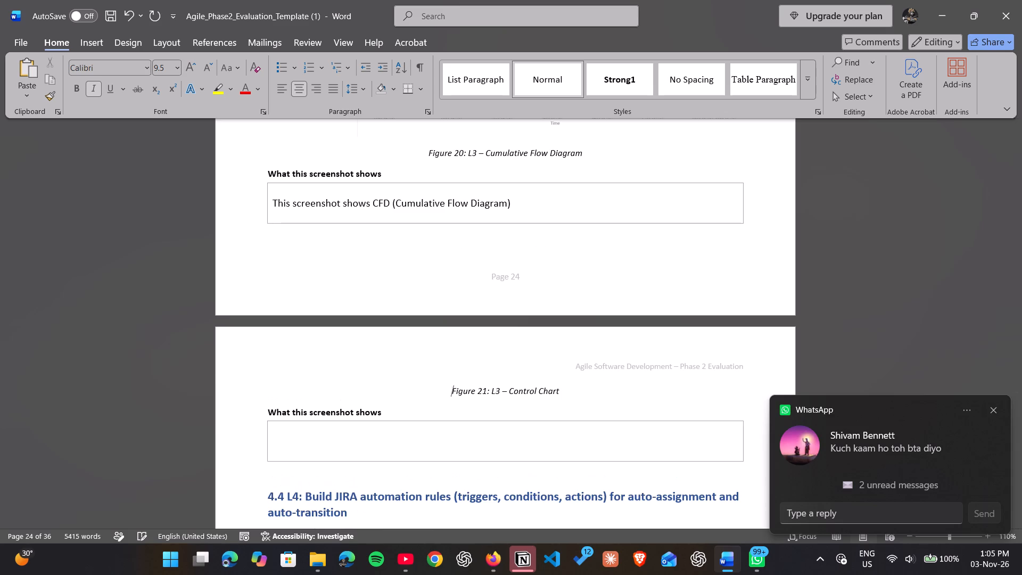
# Delete the "Figure 21: L3 – Control Chart" caption above the empty explanation box.
pyautogui.scroll(1, 639, 302)
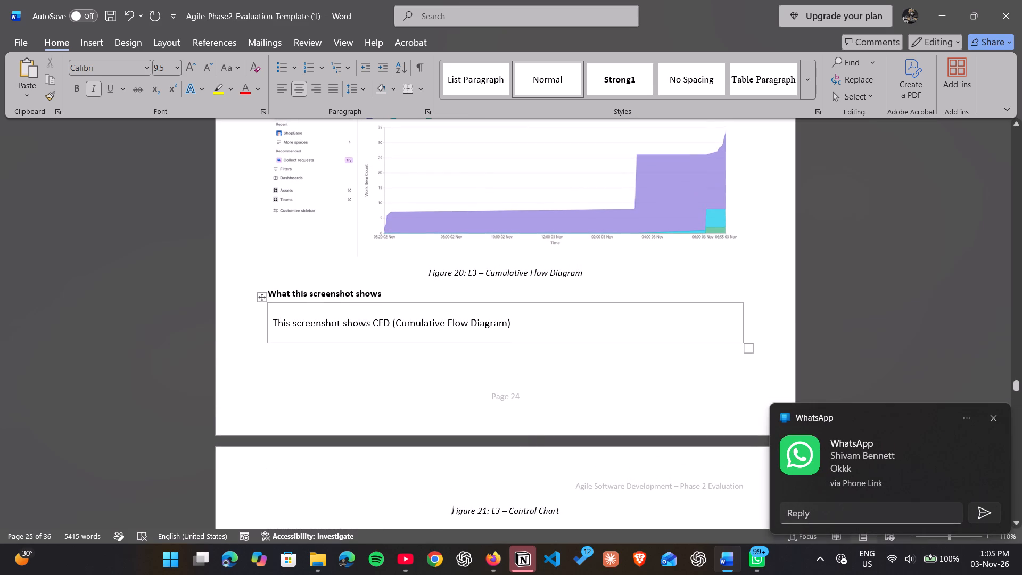
pyautogui.click(528, 321)
pyautogui.scroll(3, 528, 321)
pyautogui.scroll(-1, 528, 321)
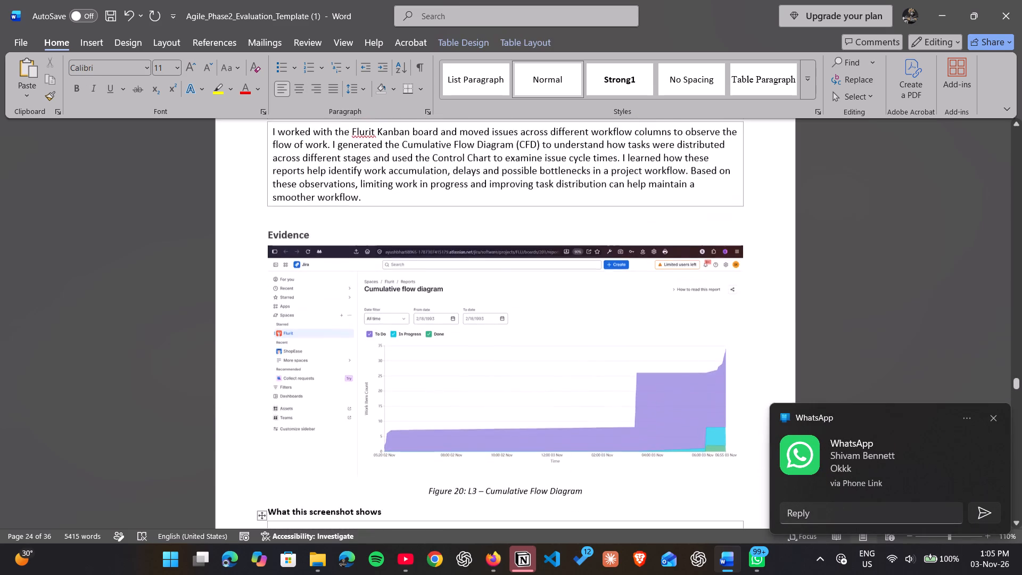
pyautogui.scroll(-3, 528, 321)
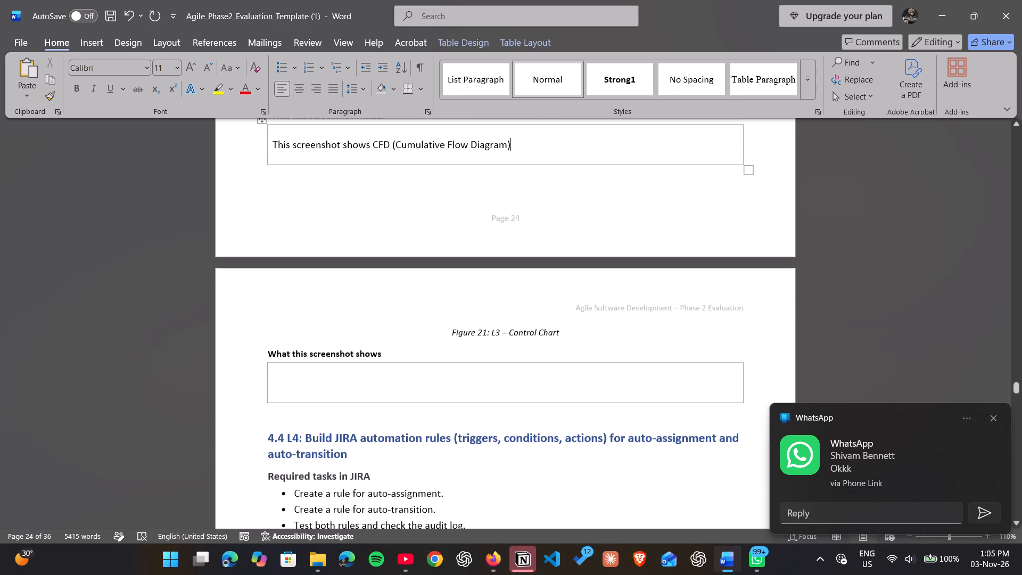
pyautogui.scroll(-1, 528, 321)
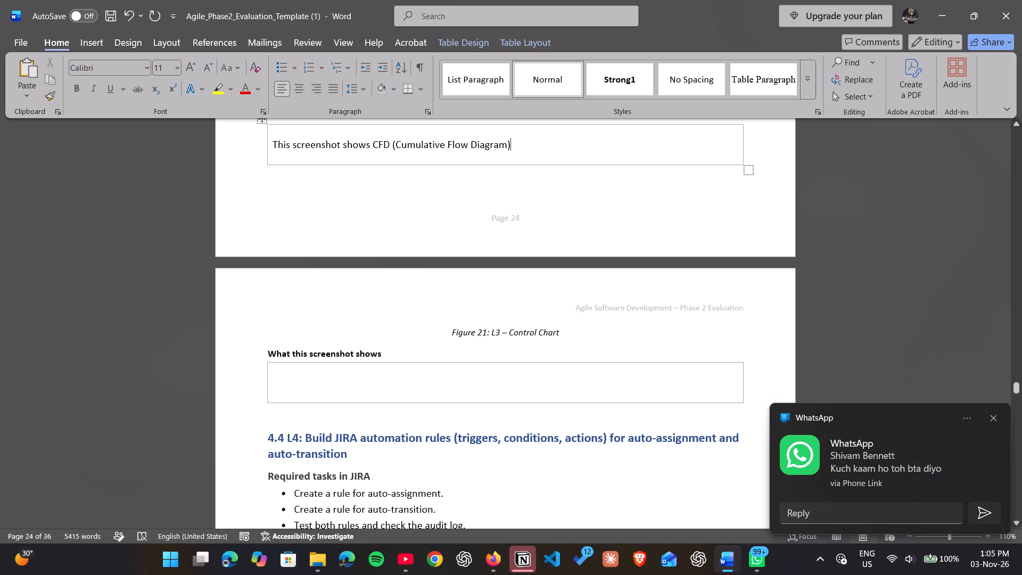
pyautogui.moveTo(564, 333); pyautogui.dragTo(458, 332)
pyautogui.press('BackSpace')
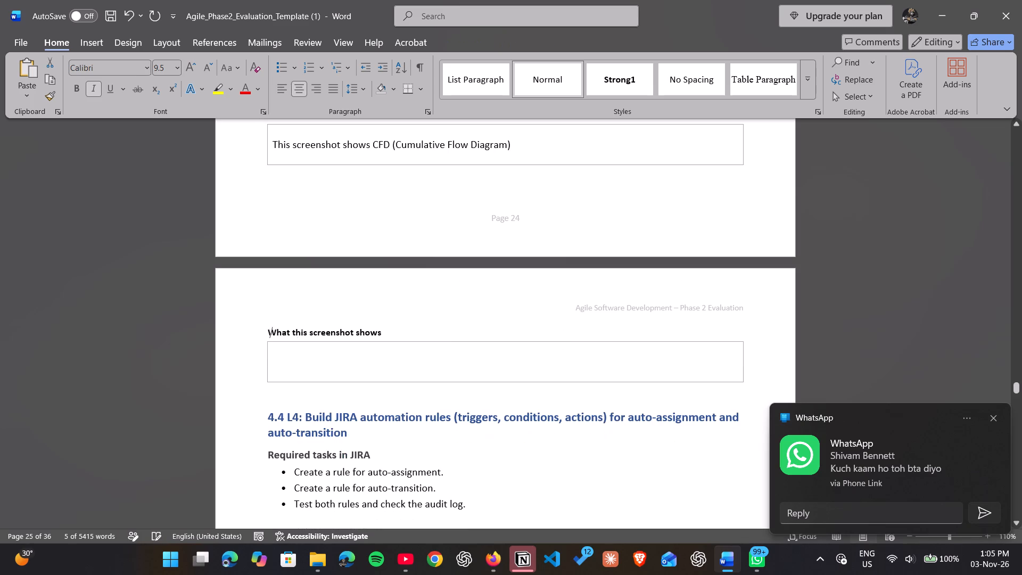
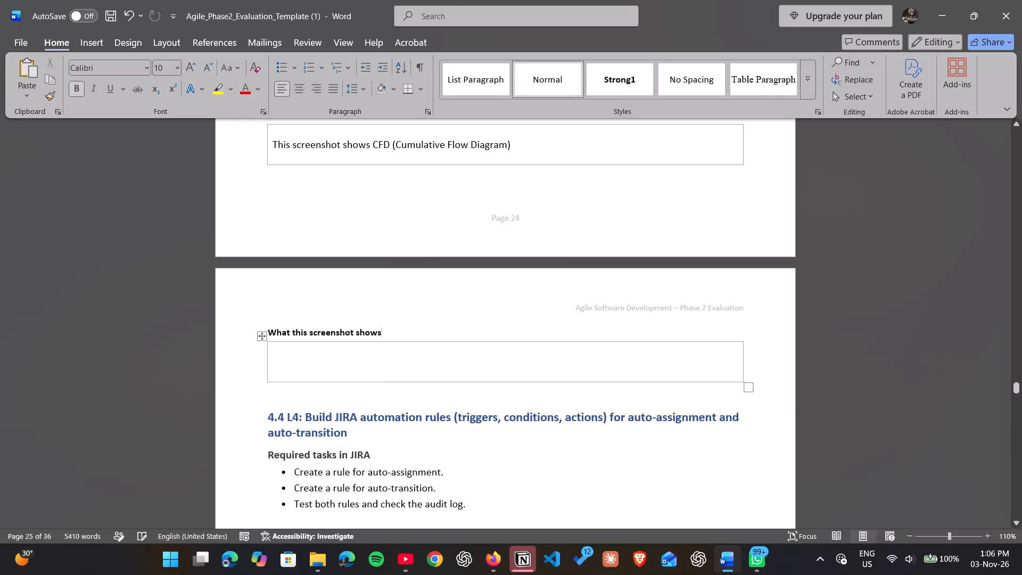
# Delete the spare empty explanation box and its "What this screenshot shows" heading just above section 4.4.
pyautogui.click(746, 382)
pyautogui.click(750, 391)
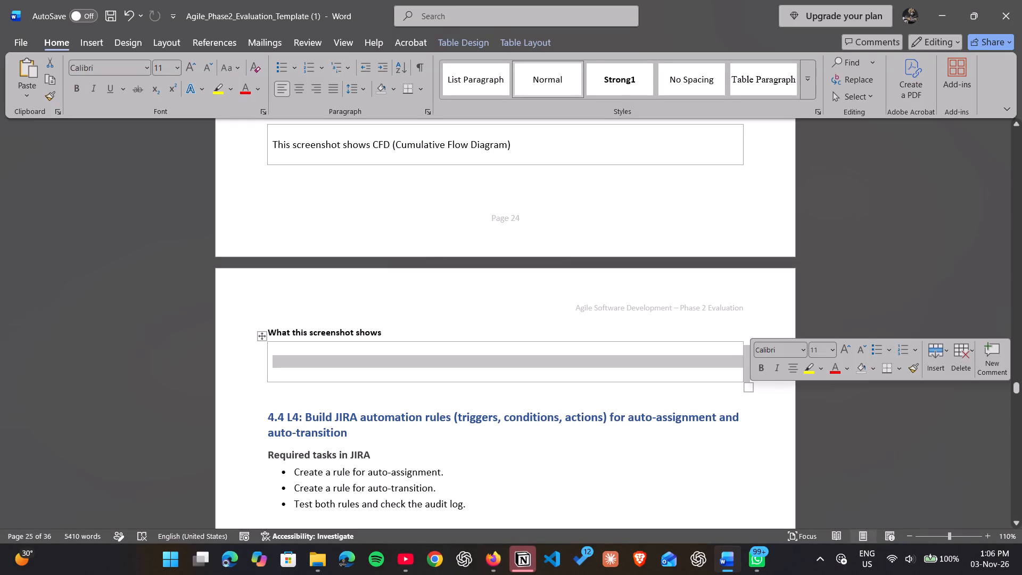
pyautogui.press('BackSpace')
pyautogui.press('BackSpace')
pyautogui.press('BackSpace')
pyautogui.press('BackSpace')
pyautogui.press('BackSpace')
pyautogui.press('BackSpace')
pyautogui.press('BackSpace')
pyautogui.press('BackSpace')
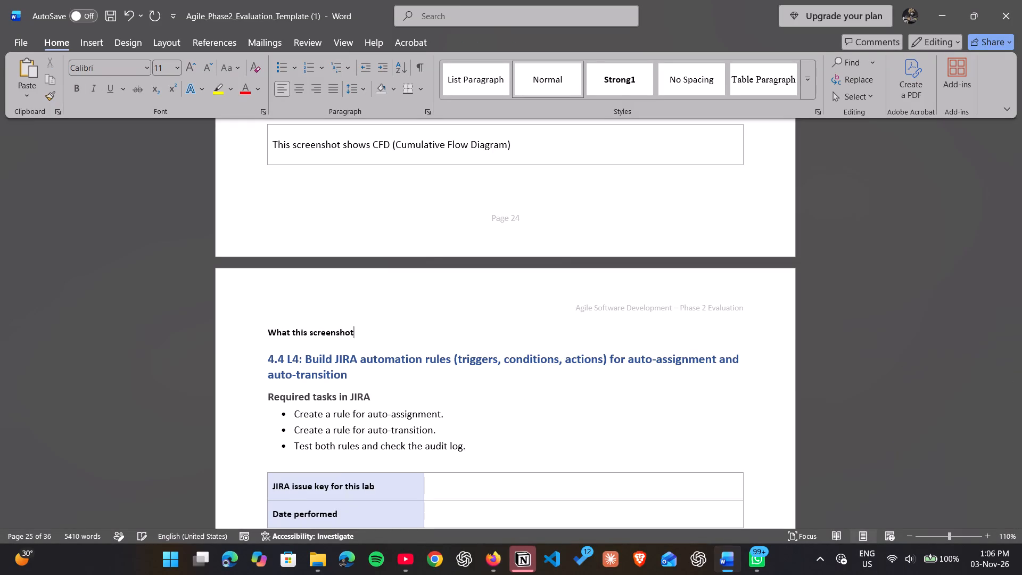
pyautogui.press('BackSpace')
pyautogui.press('BackSpace')
pyautogui.press('BackSpace')
pyautogui.press('BackSpace')
pyautogui.press('BackSpace')
pyautogui.press('BackSpace')
pyautogui.press('BackSpace')
pyautogui.press('BackSpace')
pyautogui.press('BackSpace')
pyautogui.press('BackSpace')
pyautogui.press('BackSpace')
pyautogui.press('BackSpace')
pyautogui.press('BackSpace')
pyautogui.press('BackSpace')
pyautogui.press('BackSpace')
pyautogui.press('BackSpace')
pyautogui.press('BackSpace')
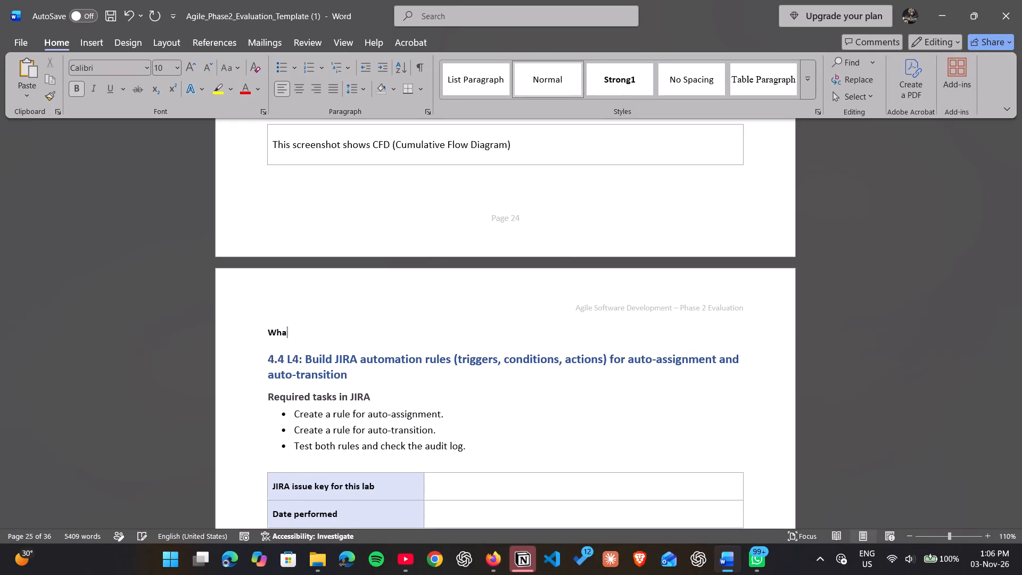
pyautogui.press('BackSpace')
pyautogui.press('BackSpace')
pyautogui.press('BackSpace')
pyautogui.press('BackSpace')
# Read through lab sections 4.4 to 4.7, examining their required tasks, results tables and evidence placeholders.
pyautogui.scroll(-1, 752, 392)
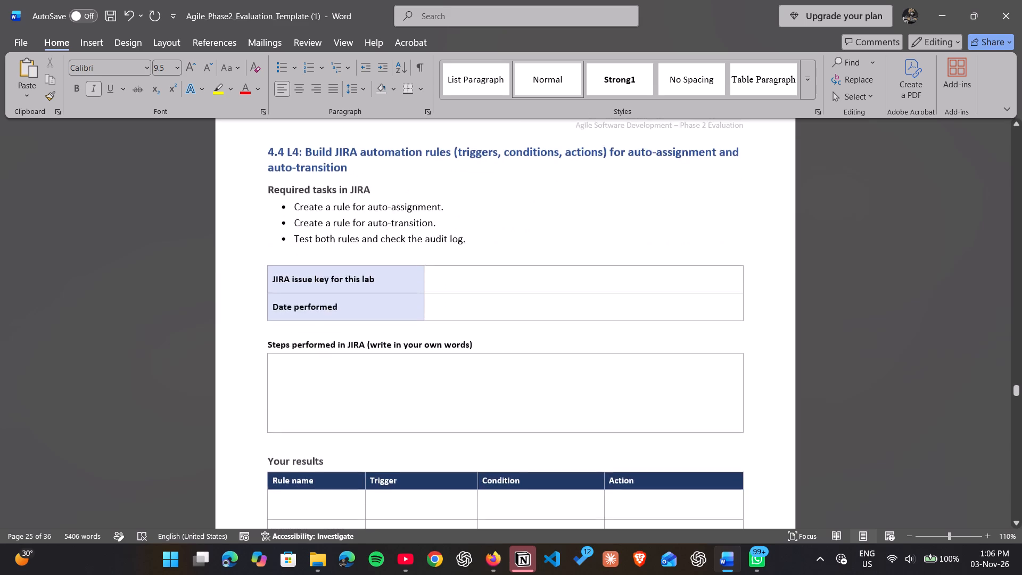
pyautogui.scroll(-1, 752, 392)
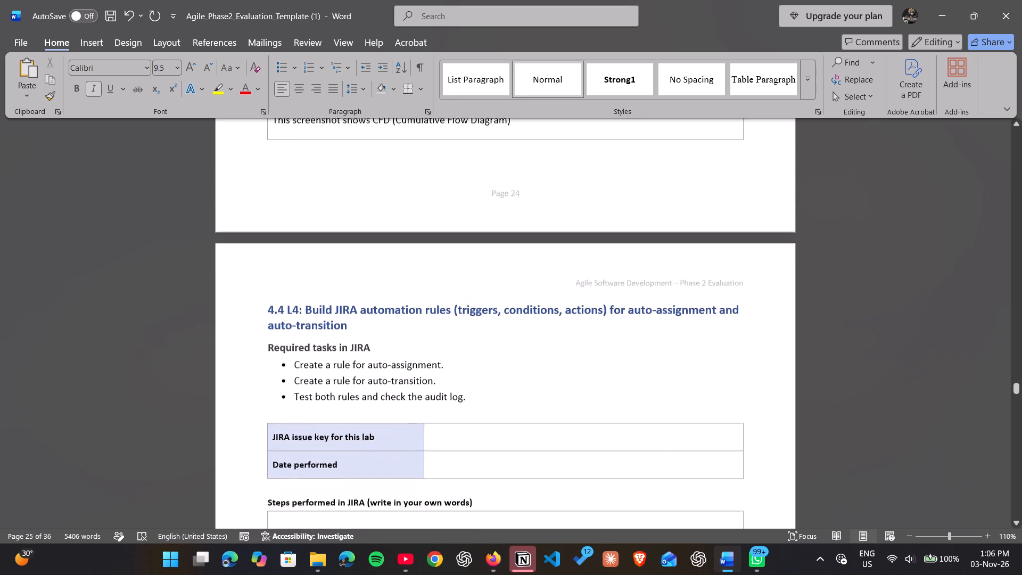
pyautogui.scroll(-1, 752, 392)
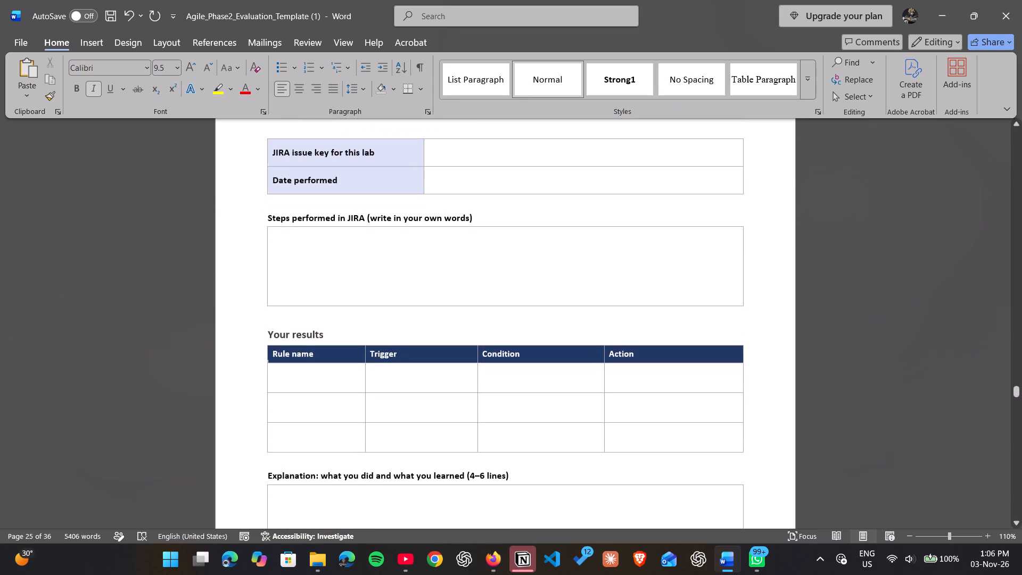
pyautogui.scroll(-5, 749, 486)
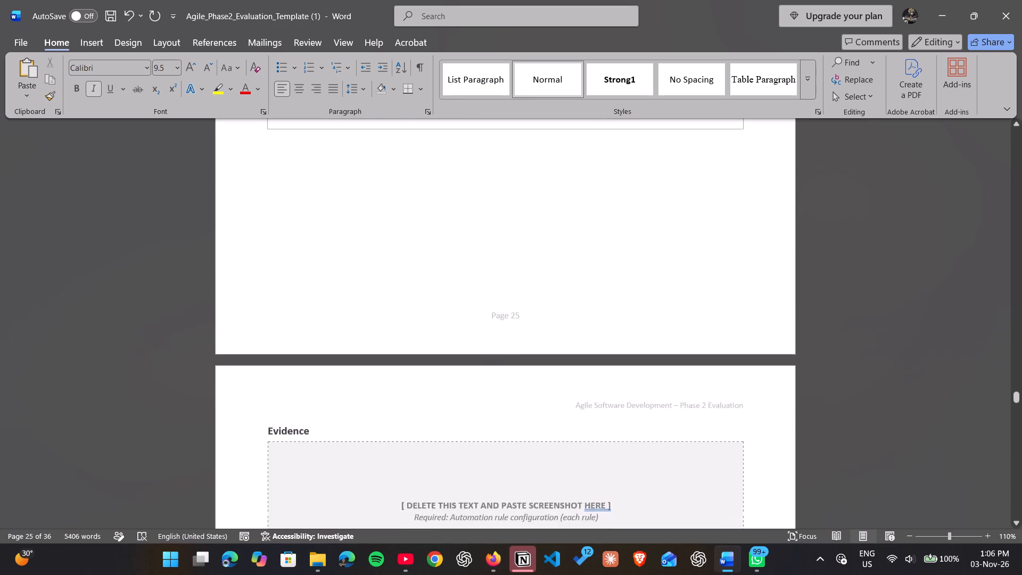
pyautogui.scroll(-7, 749, 486)
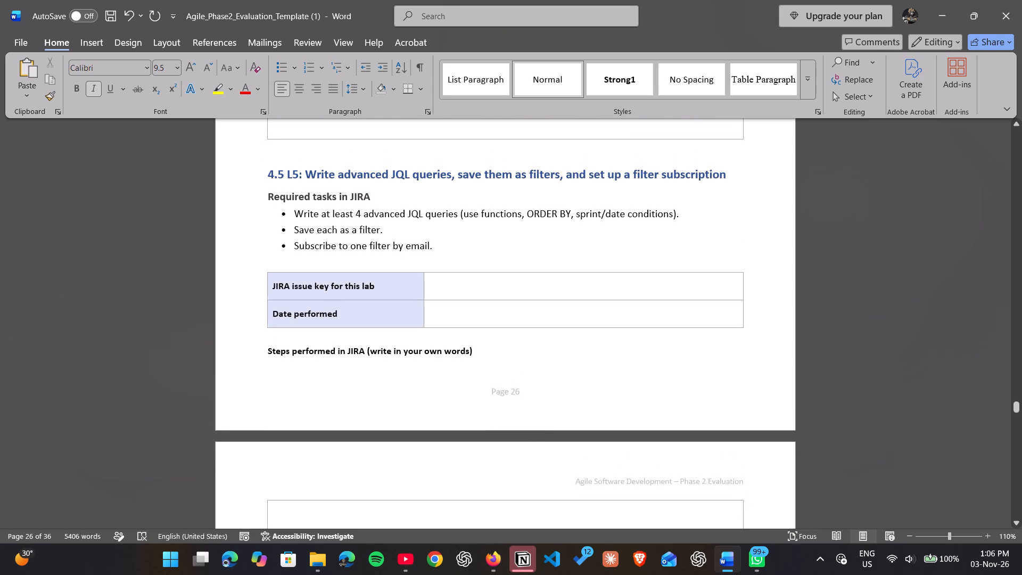
pyautogui.scroll(-2, 491, 213)
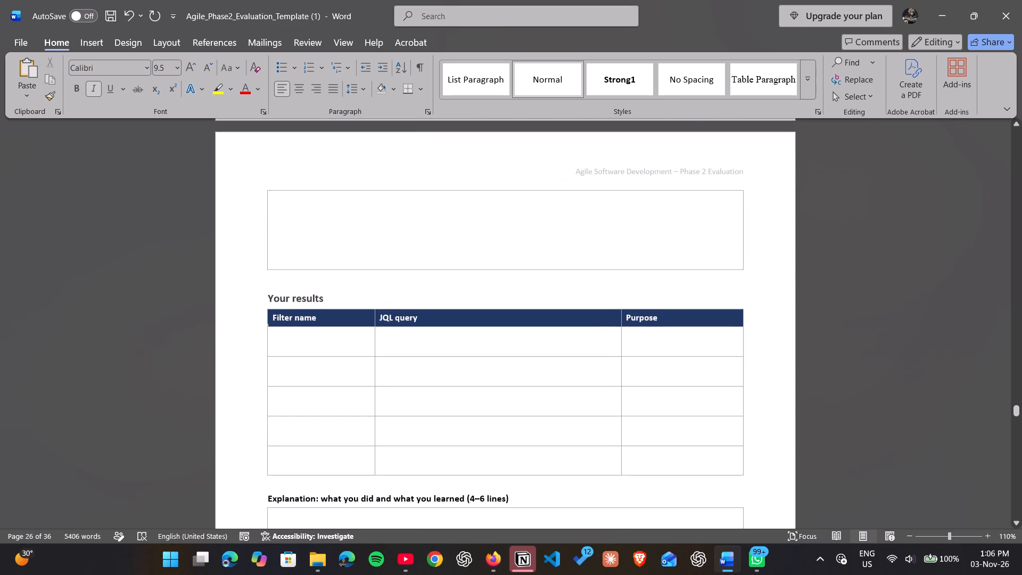
pyautogui.scroll(-6, 491, 213)
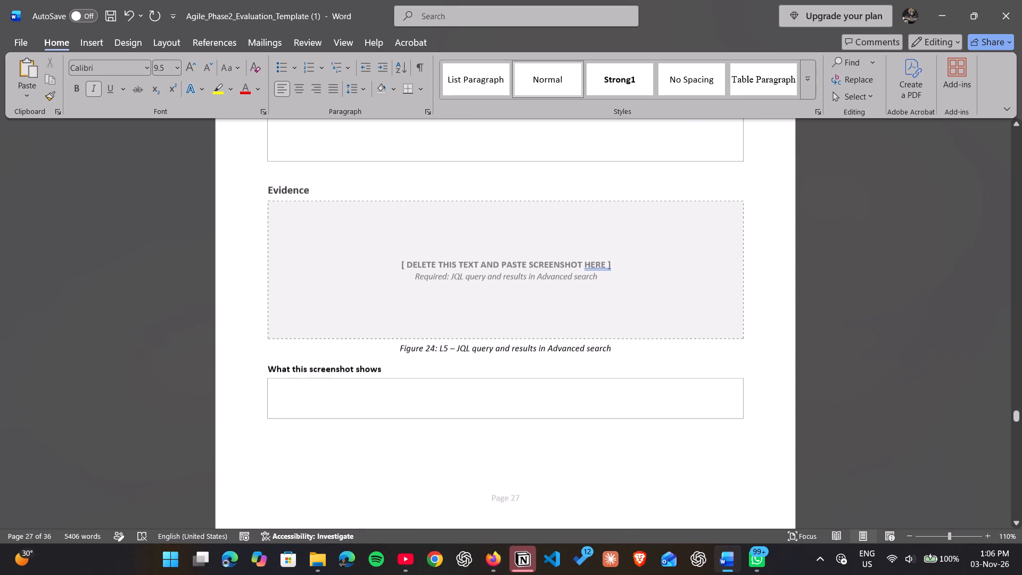
pyautogui.scroll(-3, 491, 213)
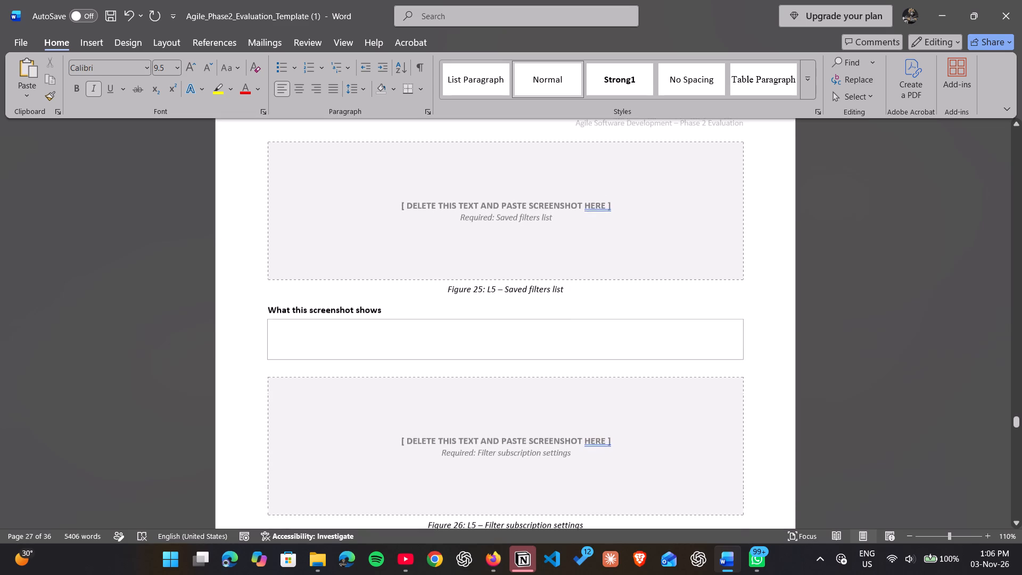
pyautogui.scroll(-2, 491, 213)
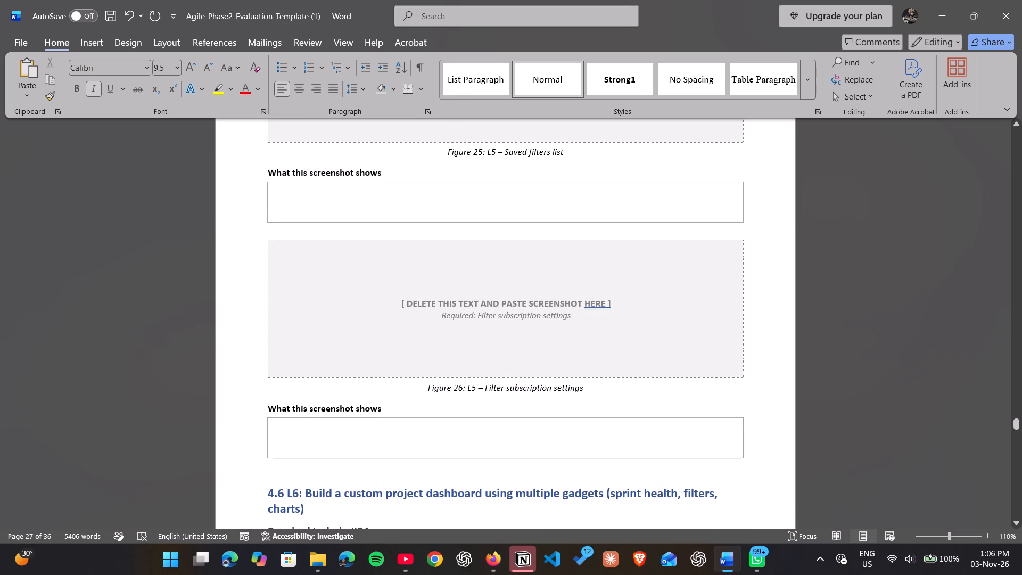
pyautogui.scroll(-1, 491, 213)
pyautogui.scroll(1, 491, 213)
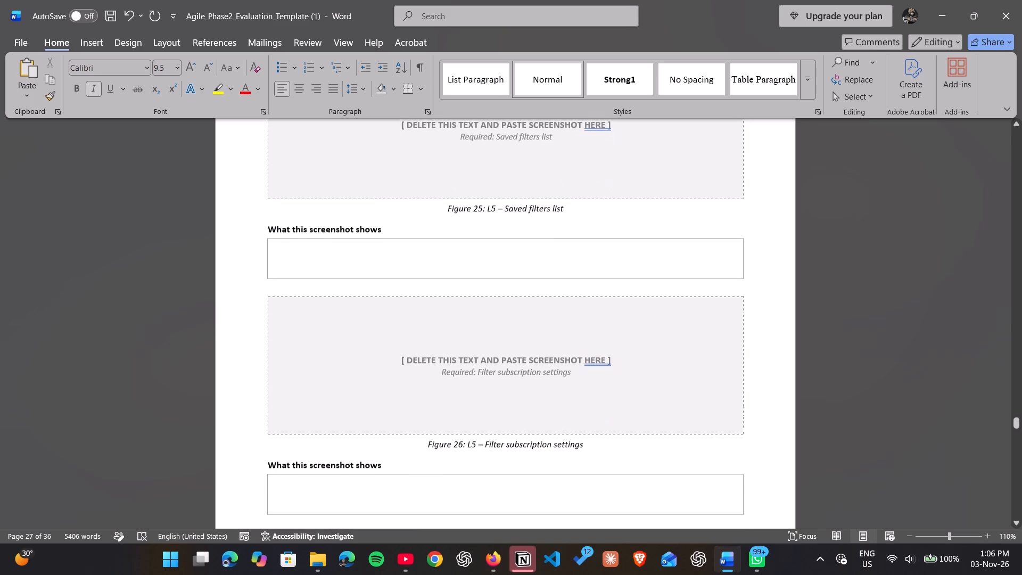
pyautogui.scroll(-1, 491, 213)
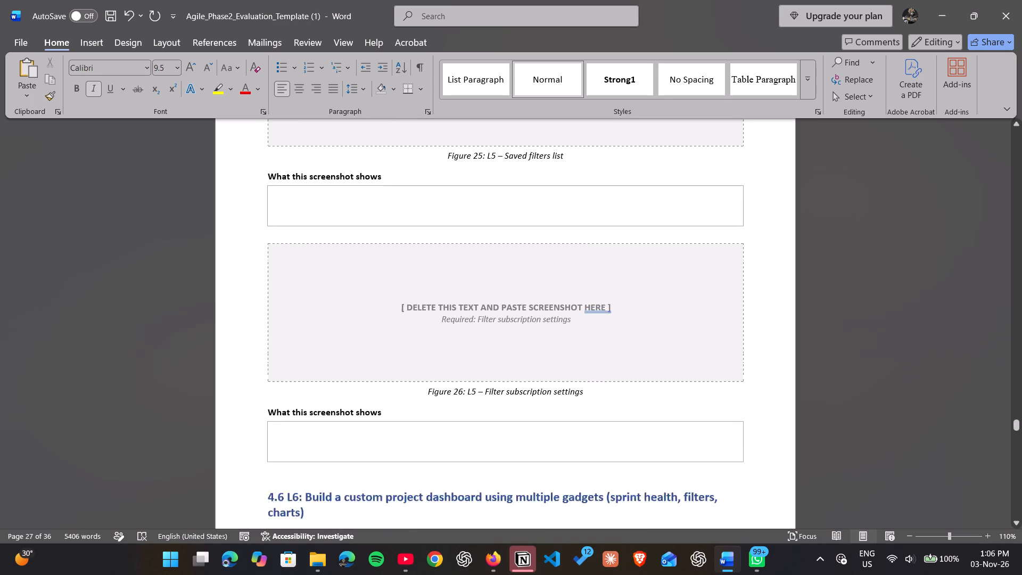
pyautogui.scroll(-1, 491, 213)
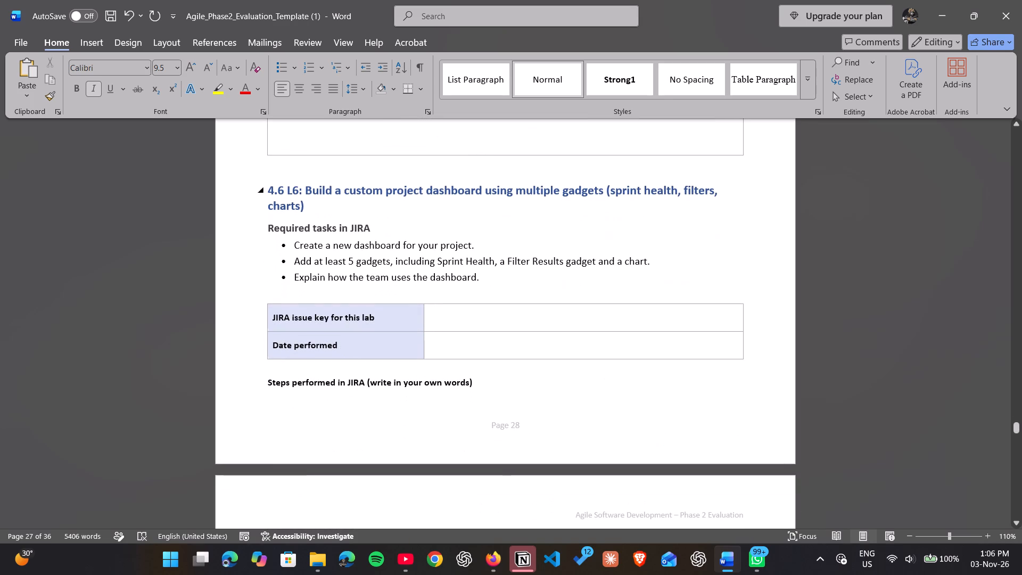
pyautogui.scroll(-1, 491, 213)
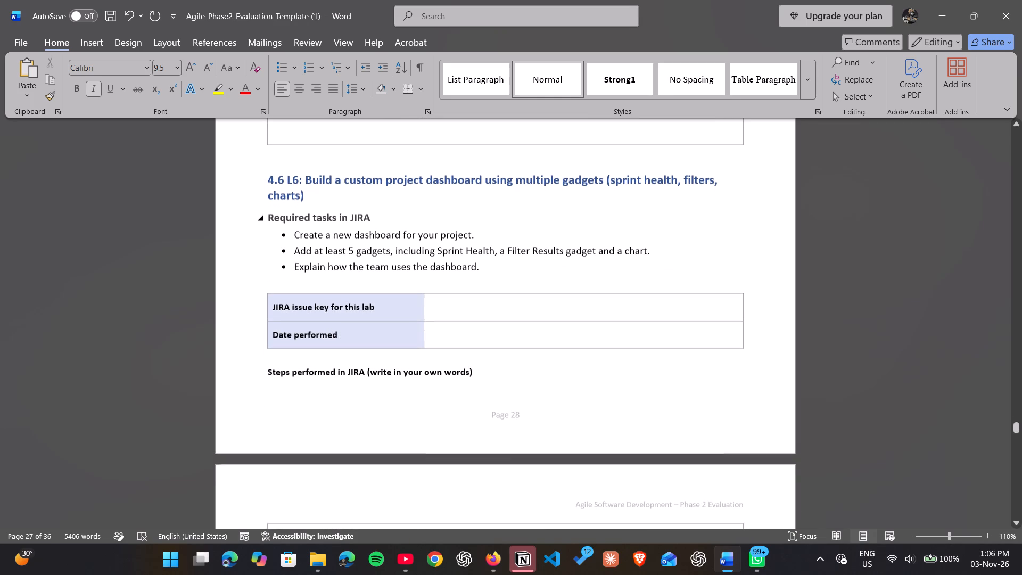
pyautogui.scroll(-1, 491, 213)
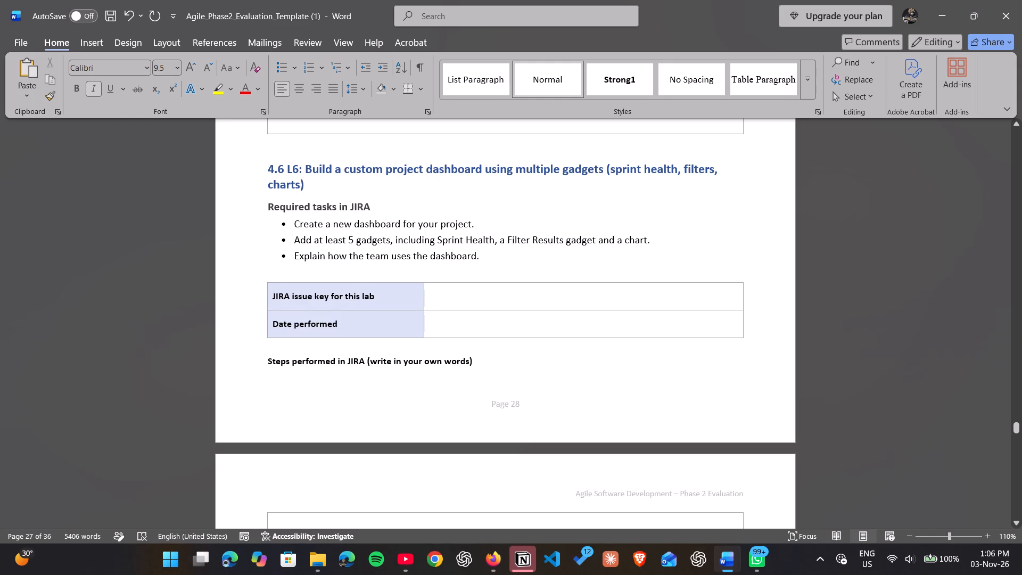
pyautogui.scroll(-8, 406, 271)
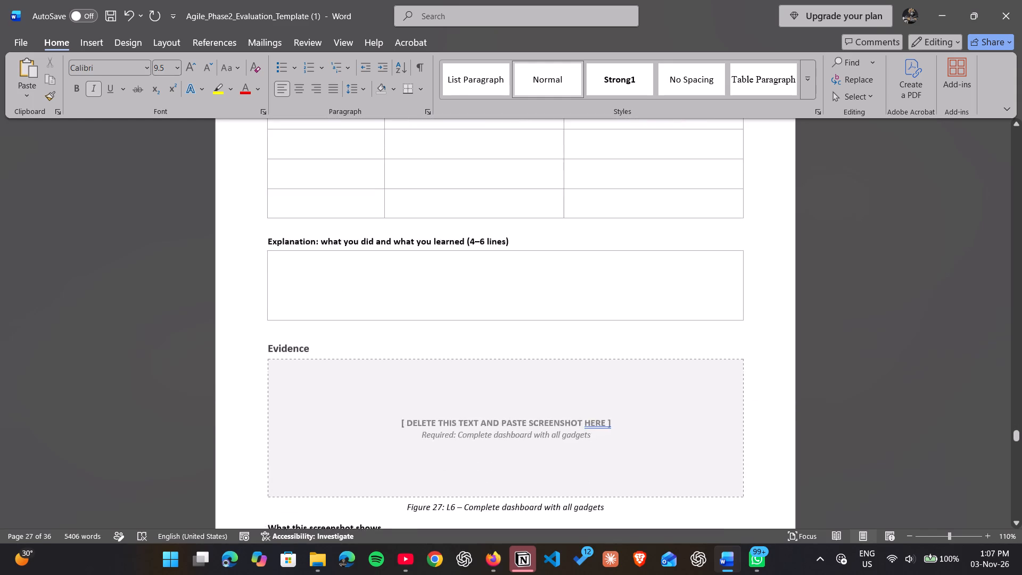
pyautogui.scroll(-3, 406, 271)
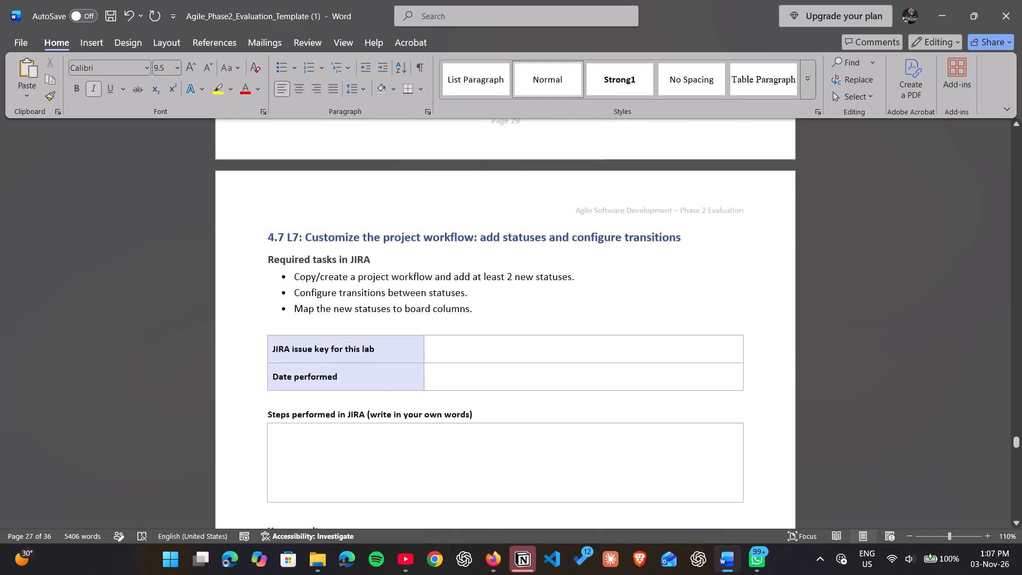
pyautogui.scroll(-1, 406, 271)
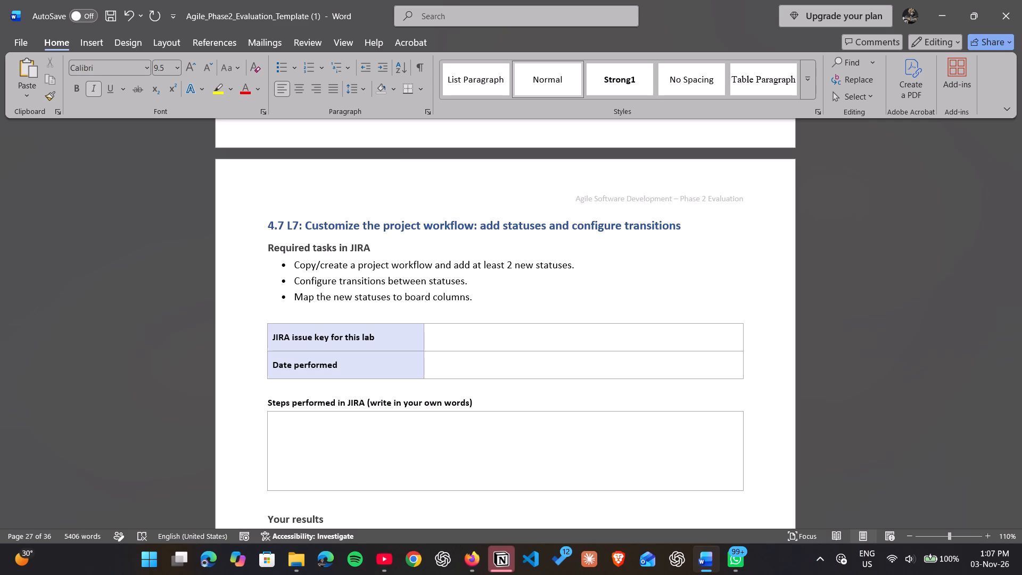
pyautogui.scroll(-2, 406, 271)
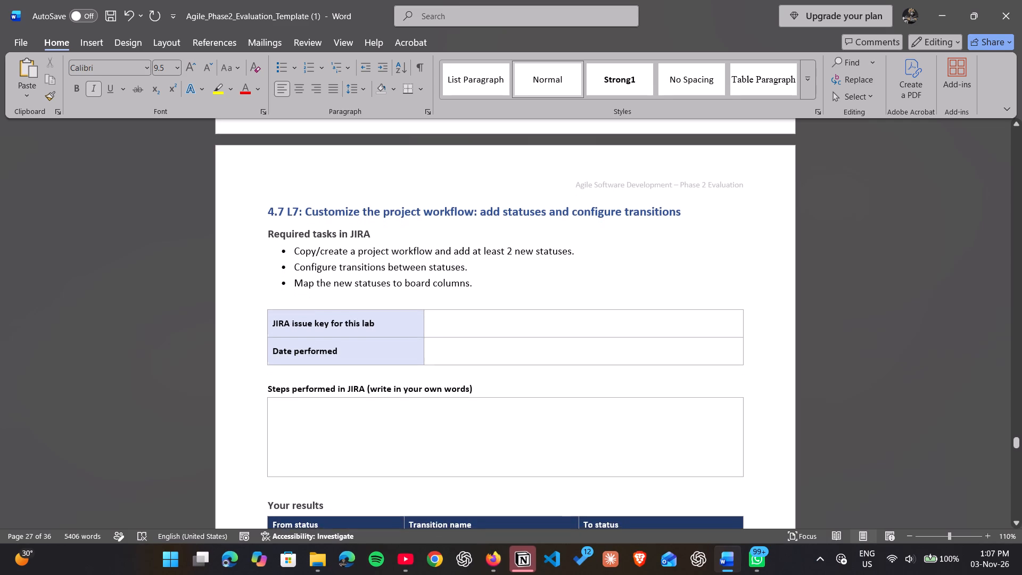
pyautogui.scroll(-3, 406, 271)
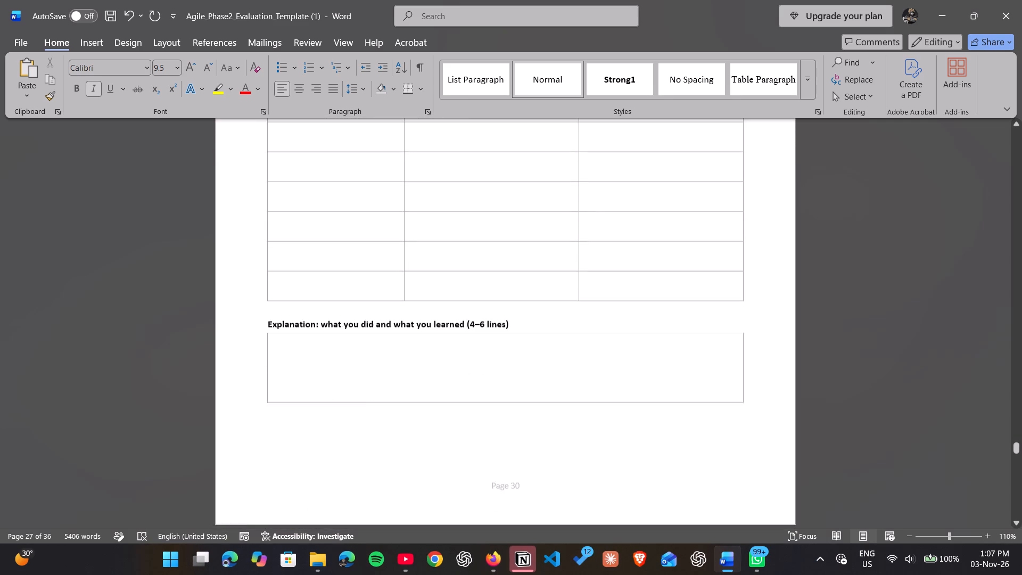
pyautogui.scroll(-1, 406, 271)
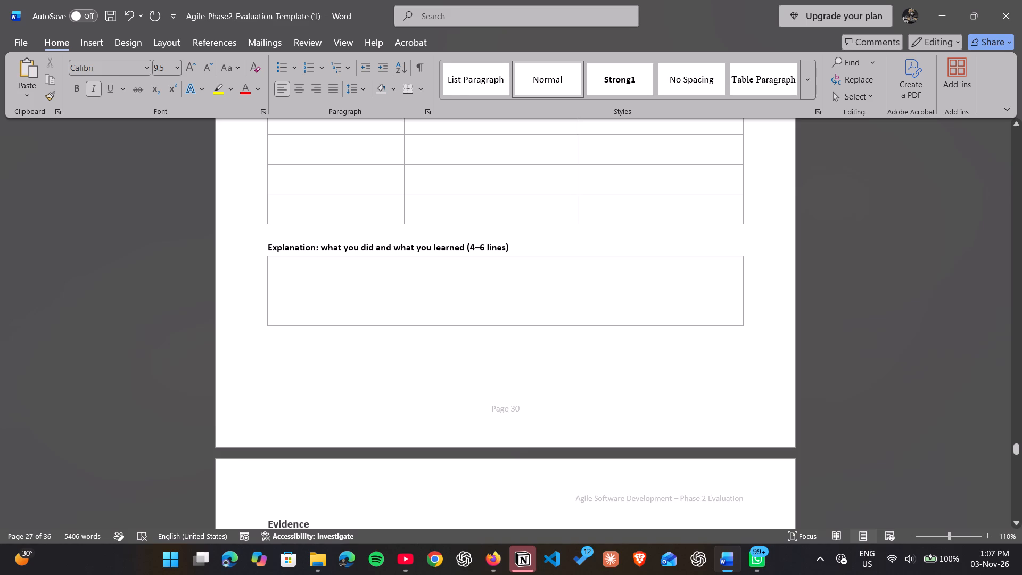
pyautogui.scroll(-4, 406, 271)
# Re-examine the requirements and screenshot placeholders of labs 4.5, 4.6 and 4.7, going back to 4.5 and returning to 4.7.
pyautogui.scroll(1, 406, 271)
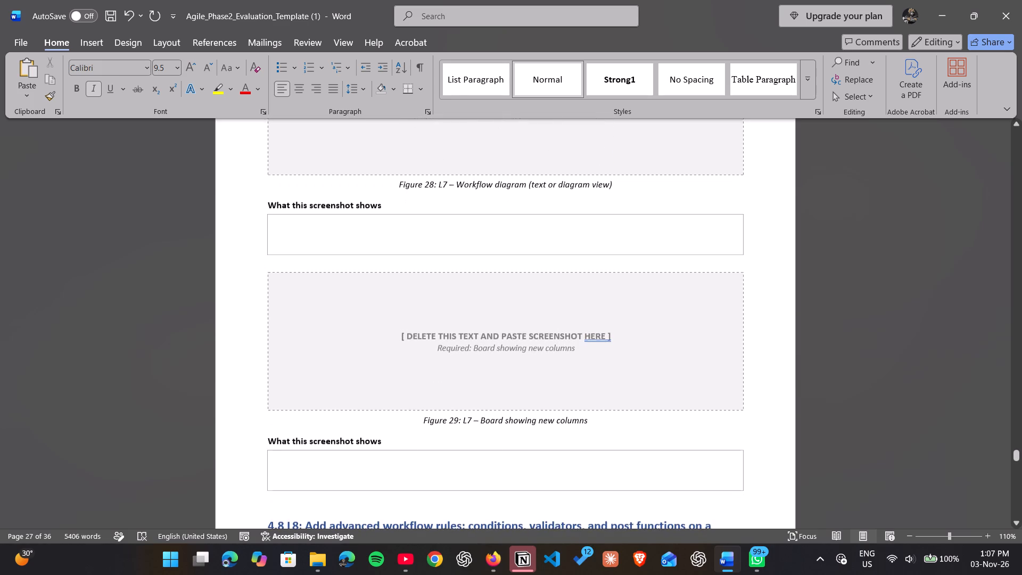
pyautogui.scroll(2, 406, 271)
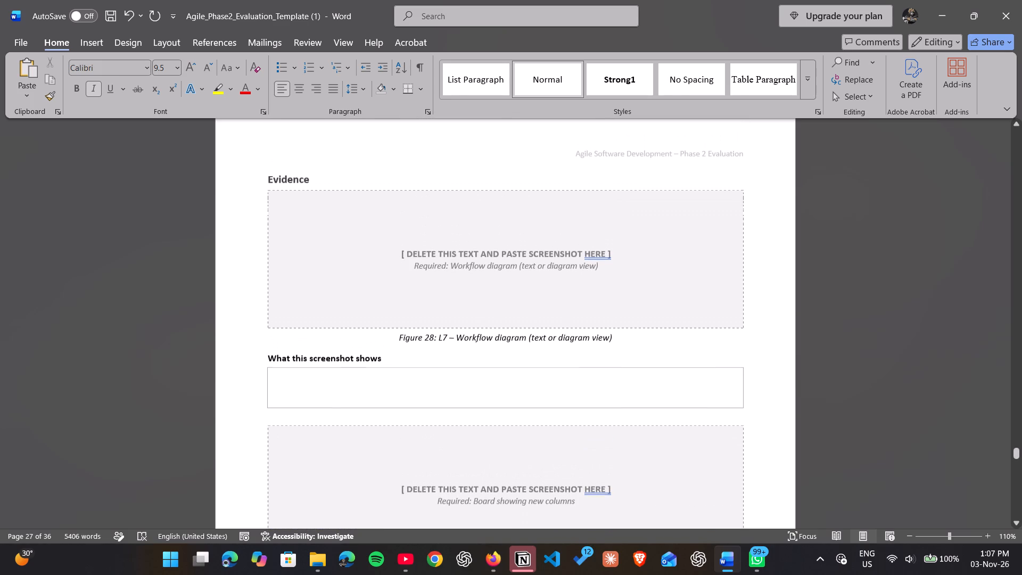
pyautogui.scroll(1, 406, 271)
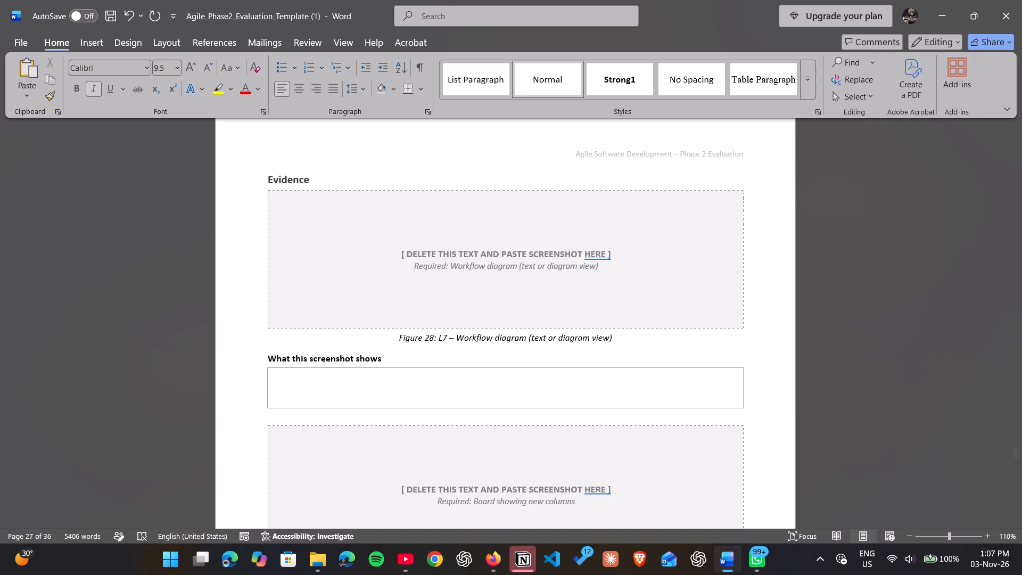
pyautogui.scroll(6, 406, 271)
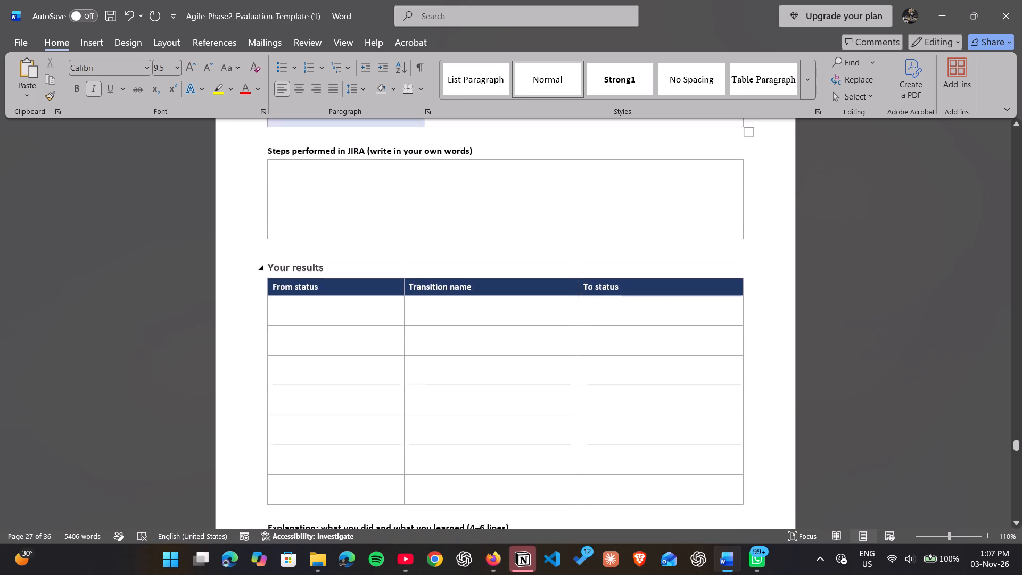
pyautogui.scroll(2, 406, 271)
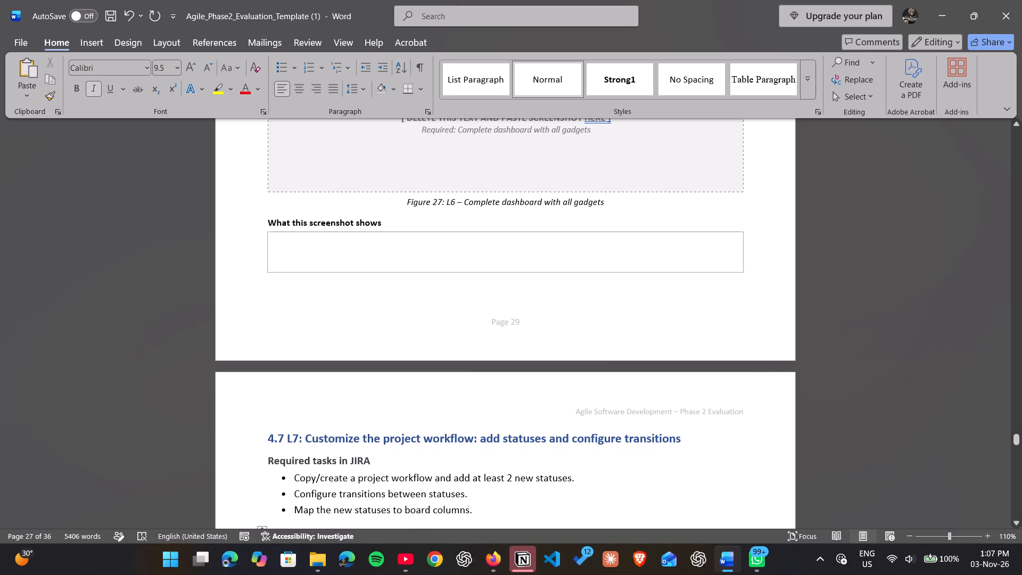
pyautogui.scroll(6, 406, 271)
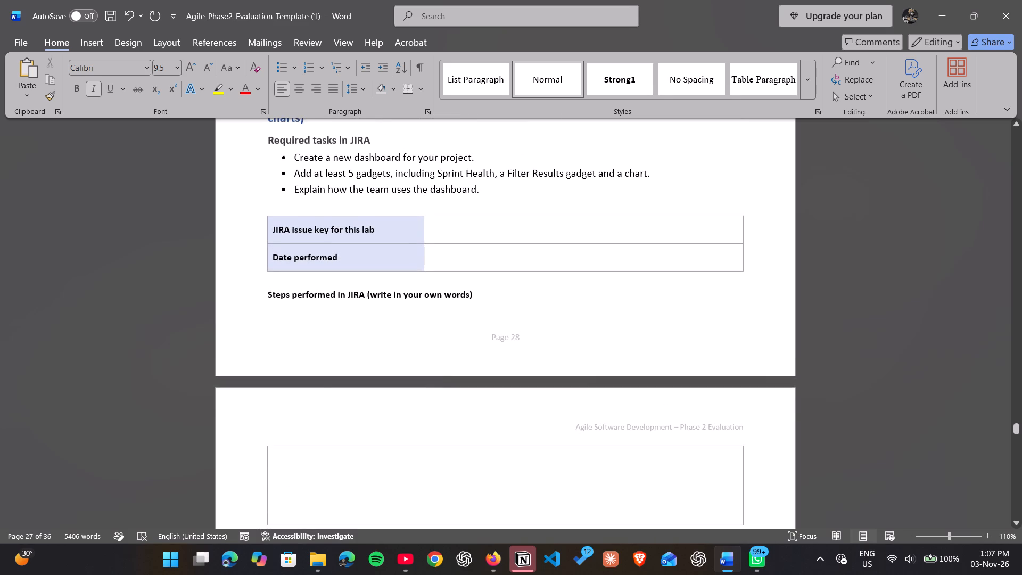
pyautogui.scroll(3, 406, 271)
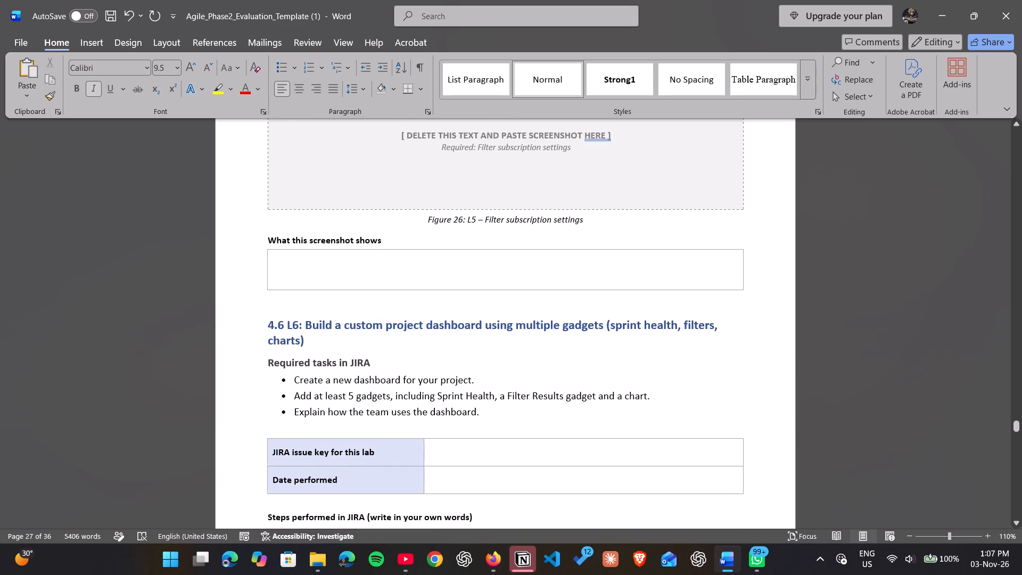
pyautogui.scroll(7, 406, 271)
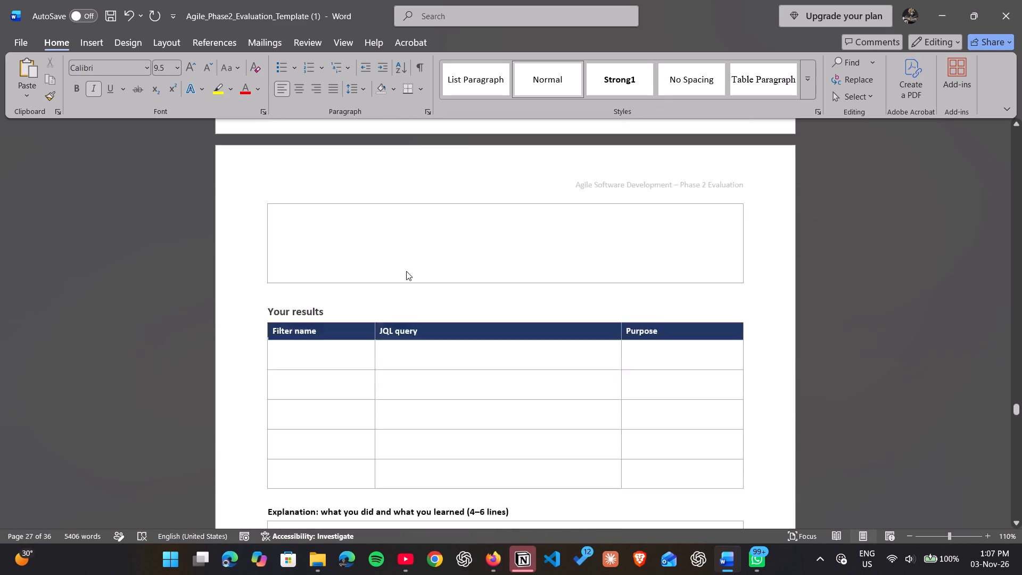
pyautogui.scroll(2, 406, 271)
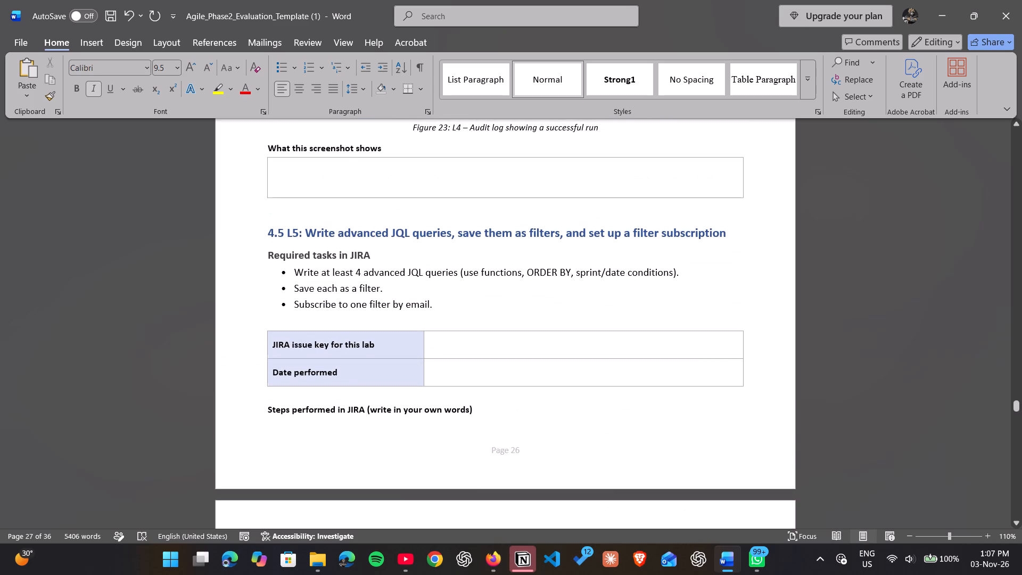
pyautogui.scroll(-8, 406, 272)
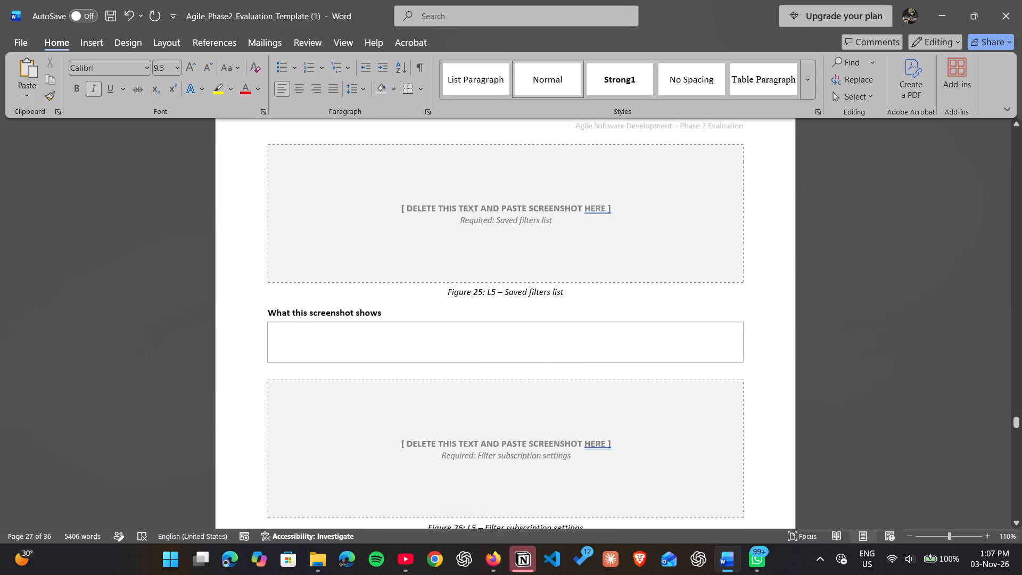
pyautogui.scroll(-4, 406, 272)
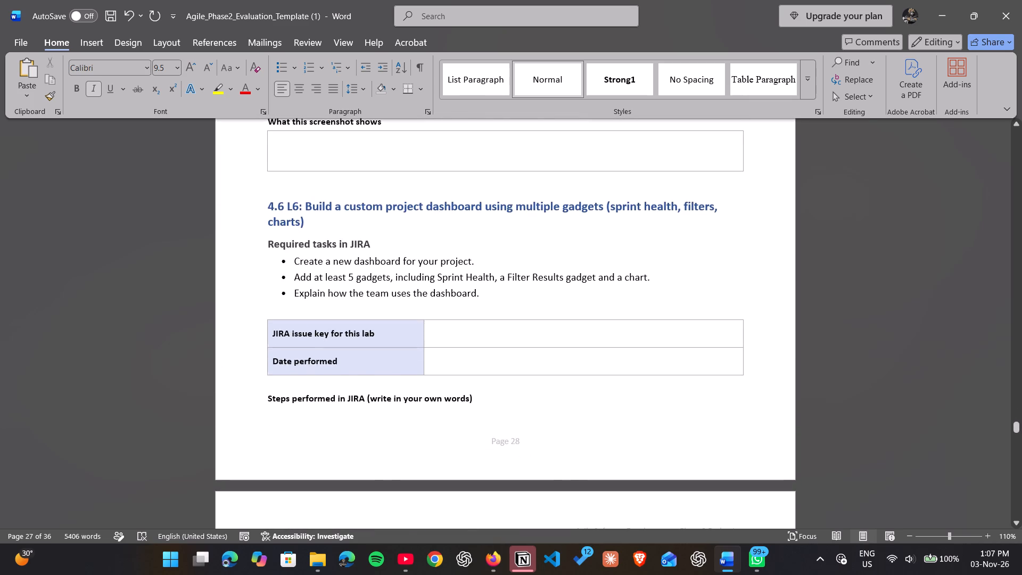
pyautogui.scroll(-9, 406, 272)
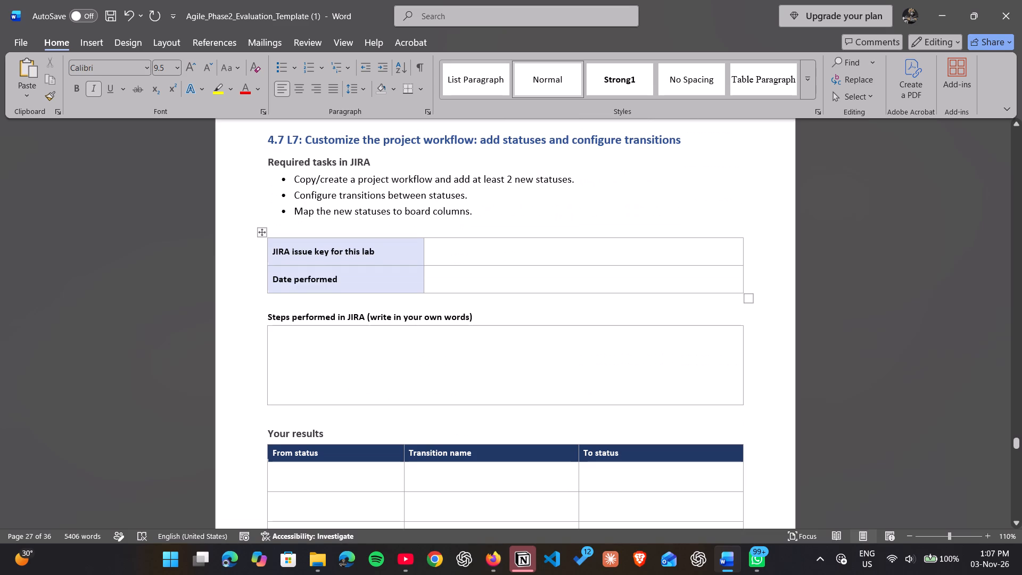
# Read through labs 4.7 and 4.8, examining their required tasks, results tables, explanation boxes and screenshot placeholders up to section 5.
pyautogui.scroll(-2, 406, 272)
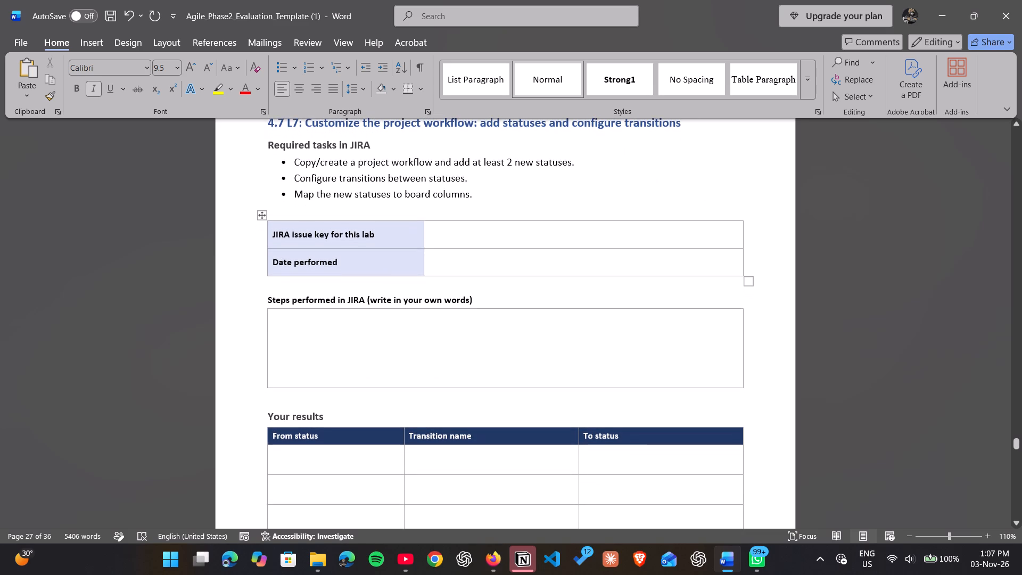
pyautogui.scroll(-3, 406, 272)
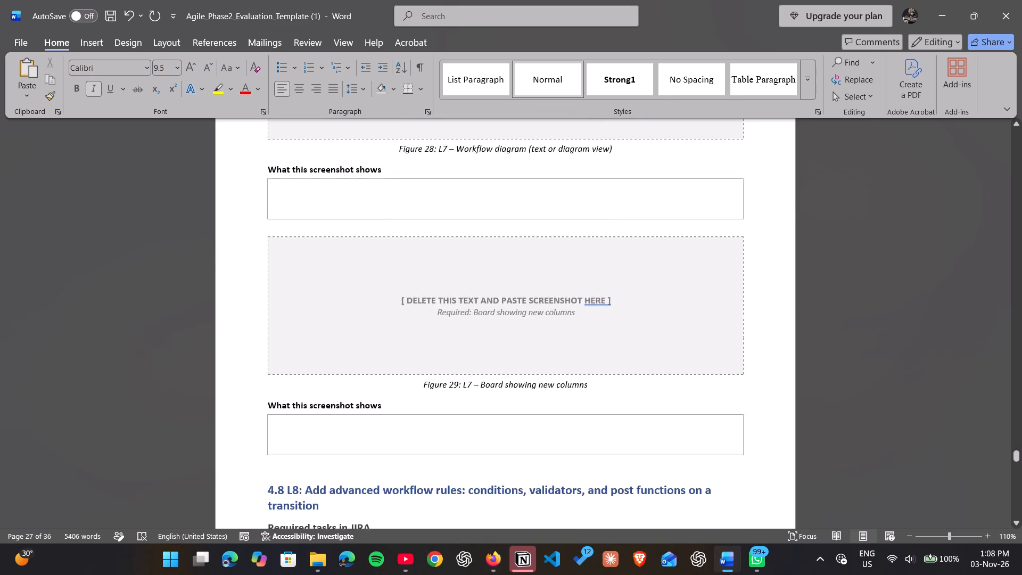
pyautogui.scroll(-3, 406, 272)
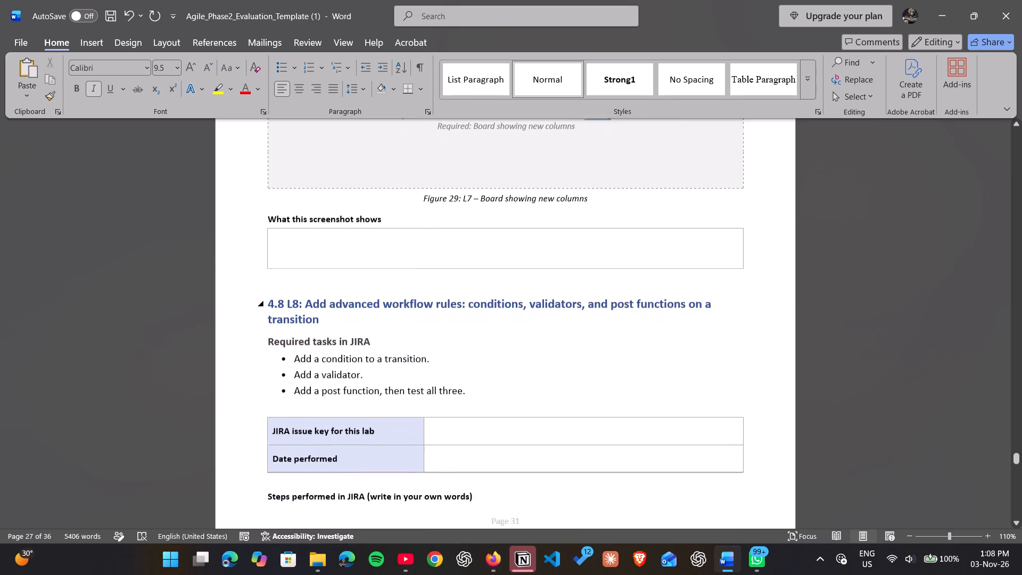
pyautogui.scroll(-2, 406, 272)
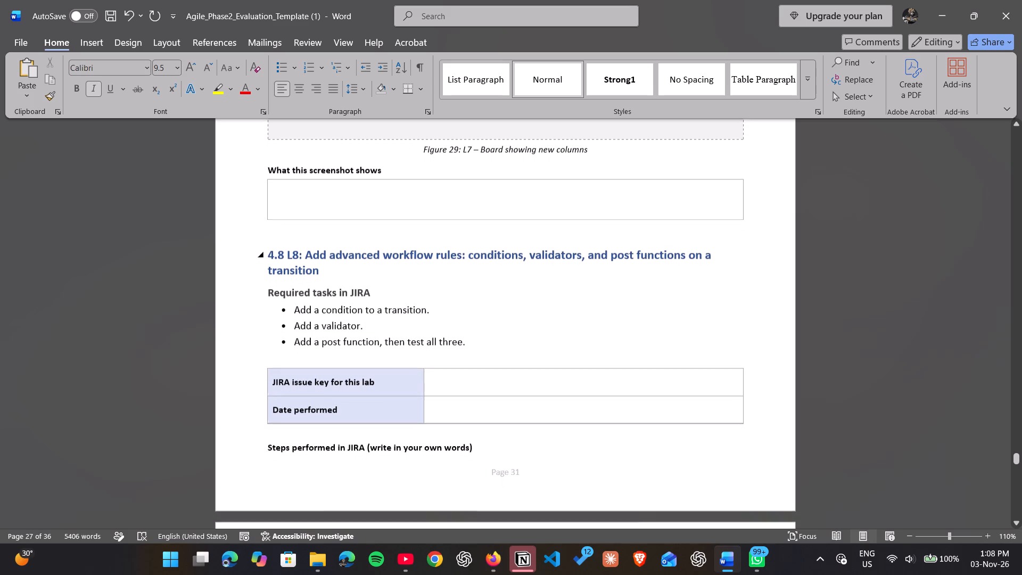
pyautogui.scroll(-2, 406, 272)
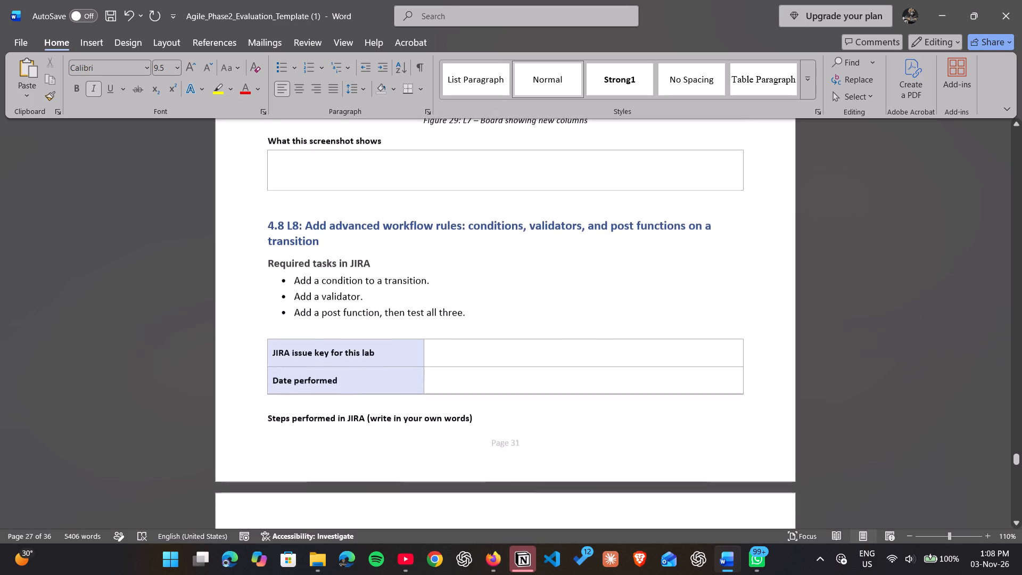
pyautogui.scroll(-1, 406, 272)
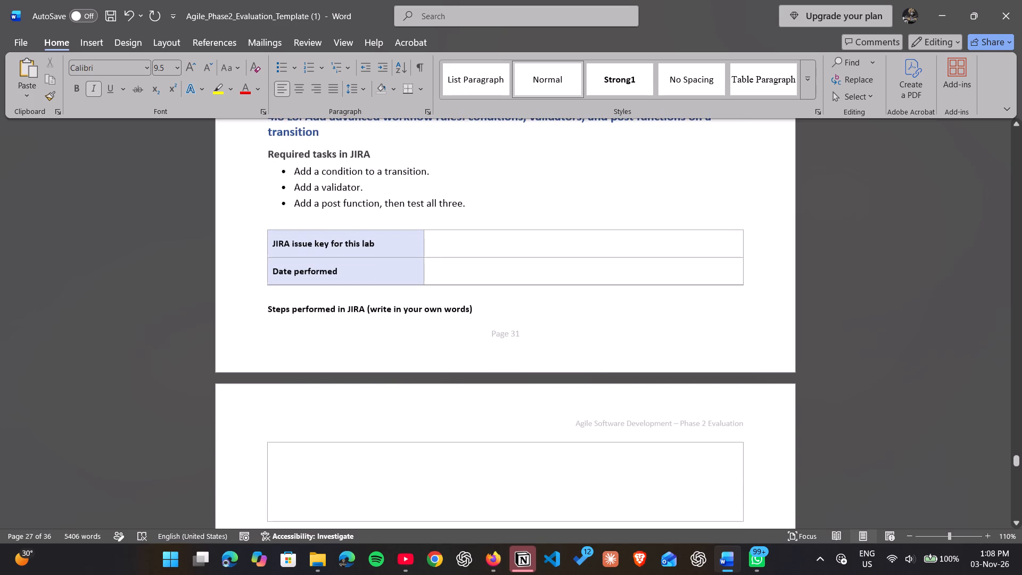
pyautogui.scroll(1, 406, 272)
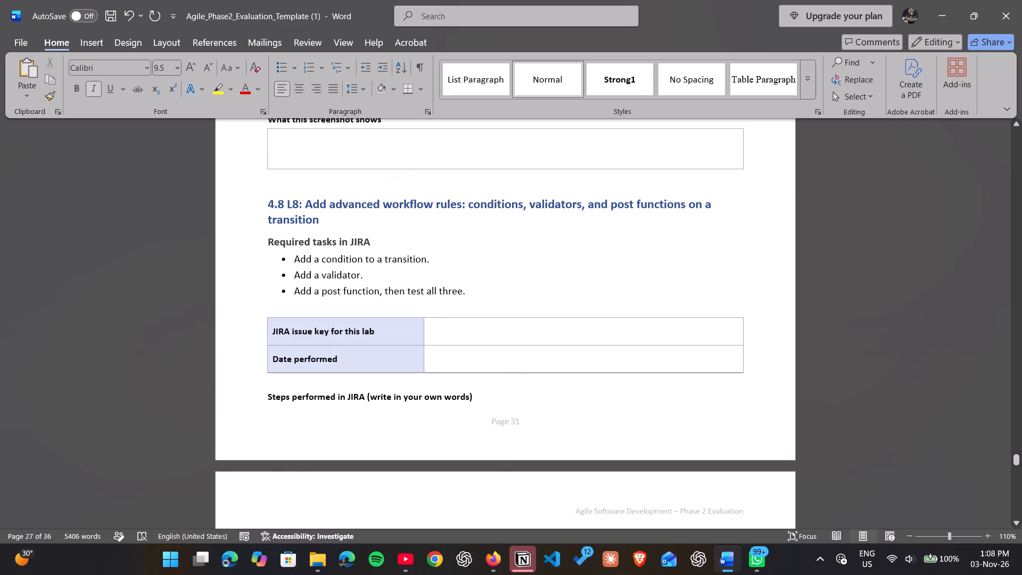
pyautogui.scroll(1, 406, 272)
pyautogui.scroll(-2, 406, 272)
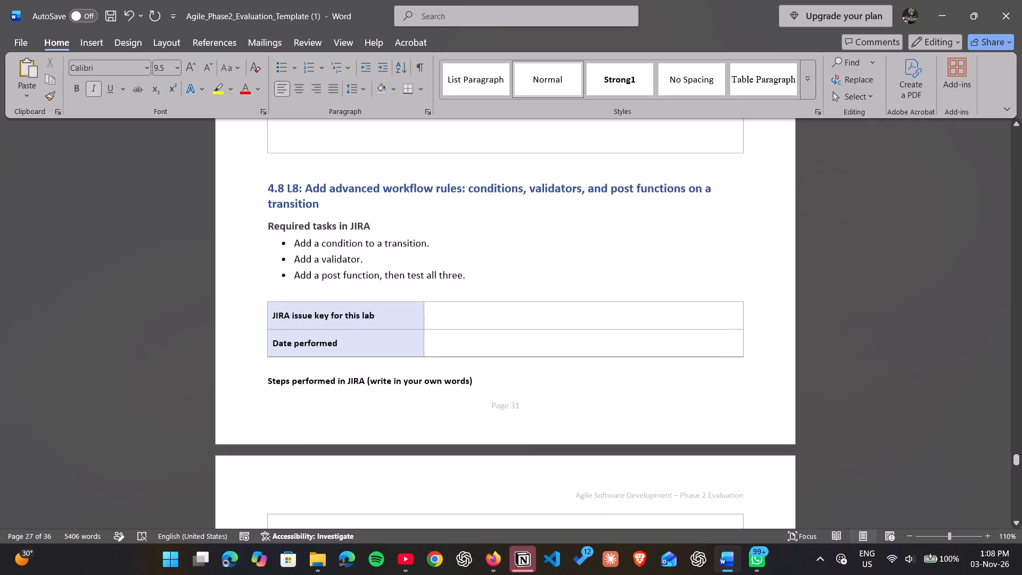
pyautogui.scroll(-5, 406, 272)
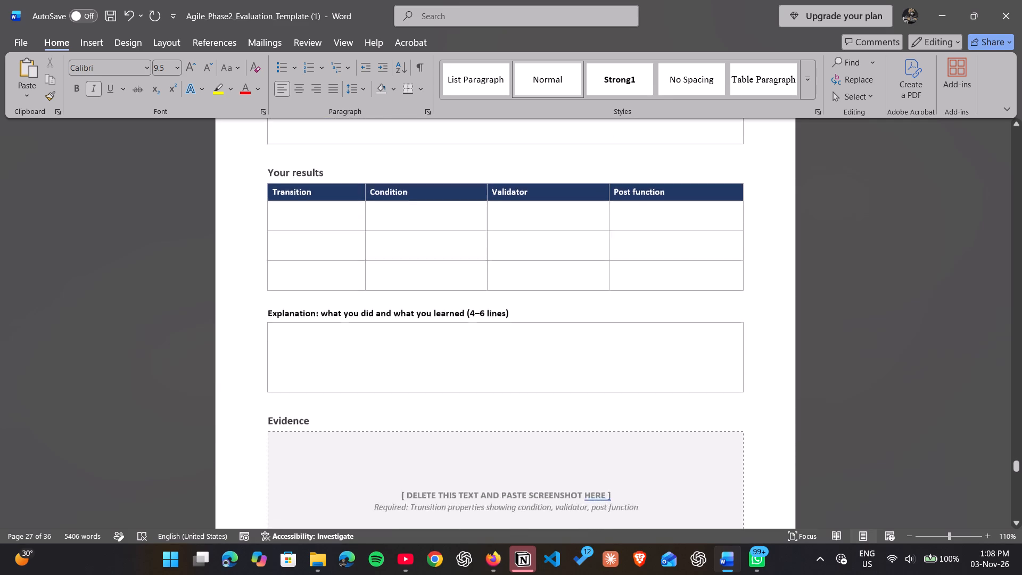
pyautogui.scroll(-4, 406, 272)
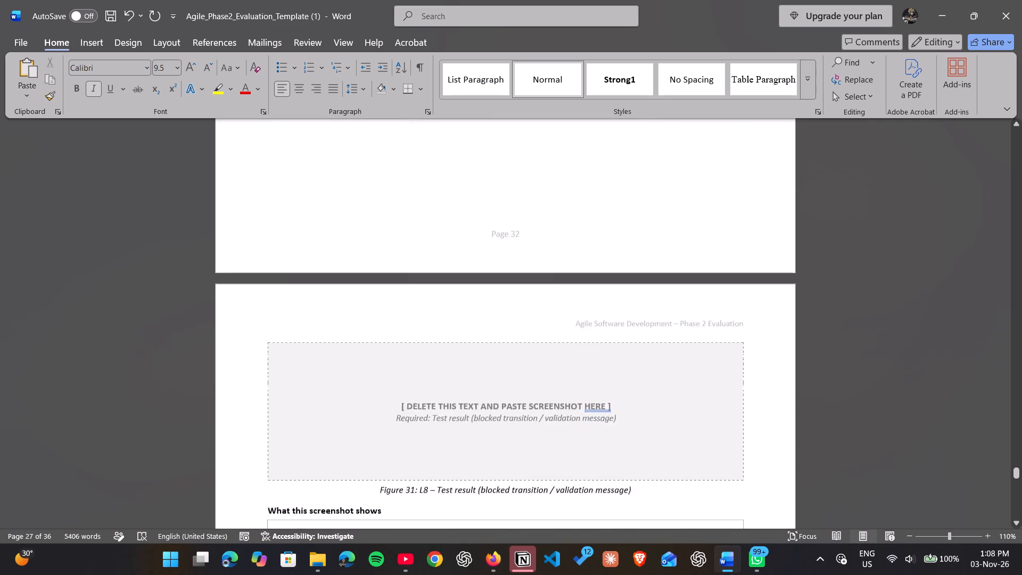
pyautogui.scroll(-2, 406, 272)
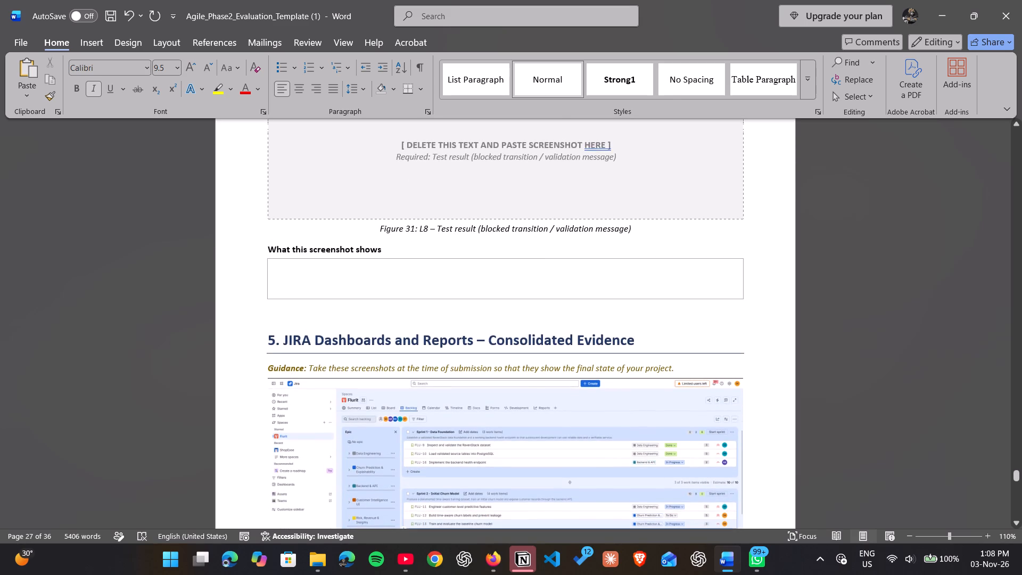
# Review section 5's dashboard and report evidence, the section 6 conclusion and the section 7 self-check list, returning to Figures 34 and 35.
pyautogui.scroll(-4, 406, 272)
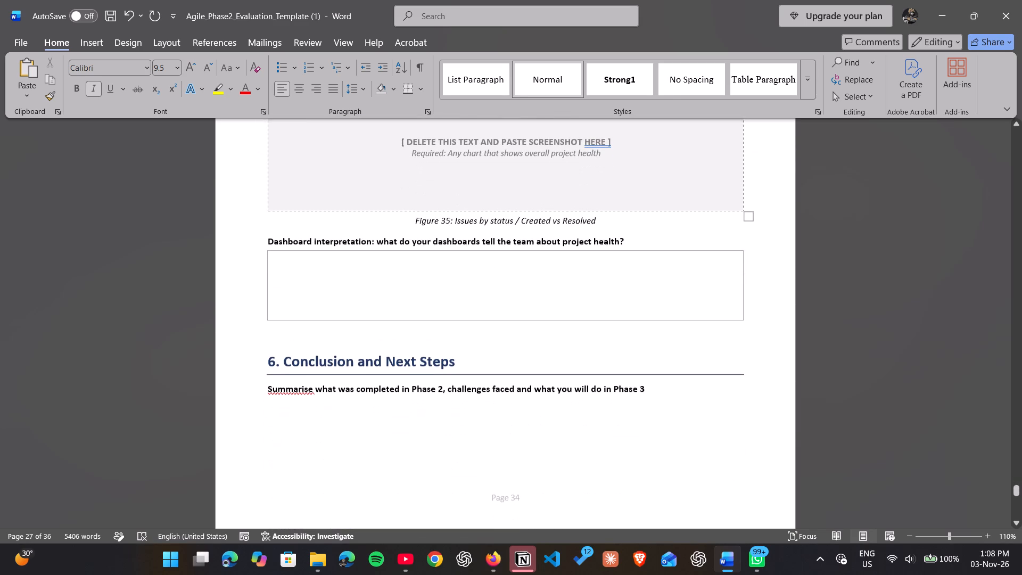
pyautogui.scroll(-3, 406, 272)
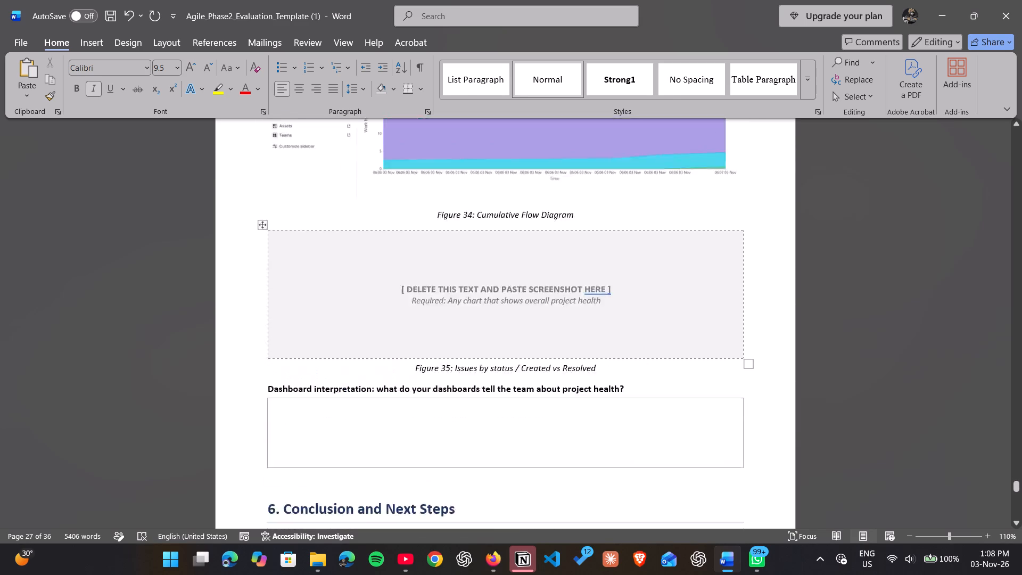
pyautogui.scroll(-1, 406, 272)
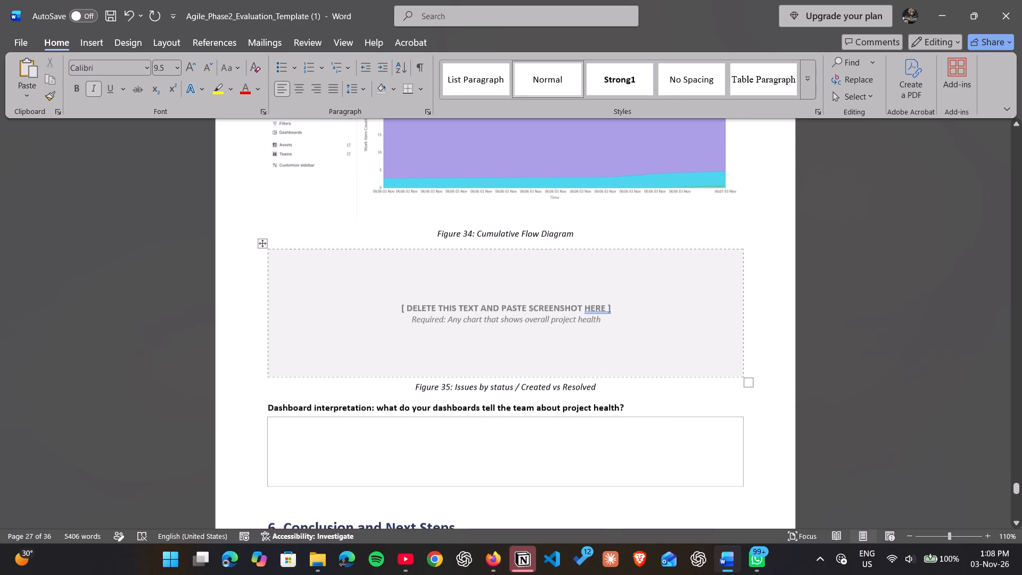
pyautogui.scroll(-3, 406, 272)
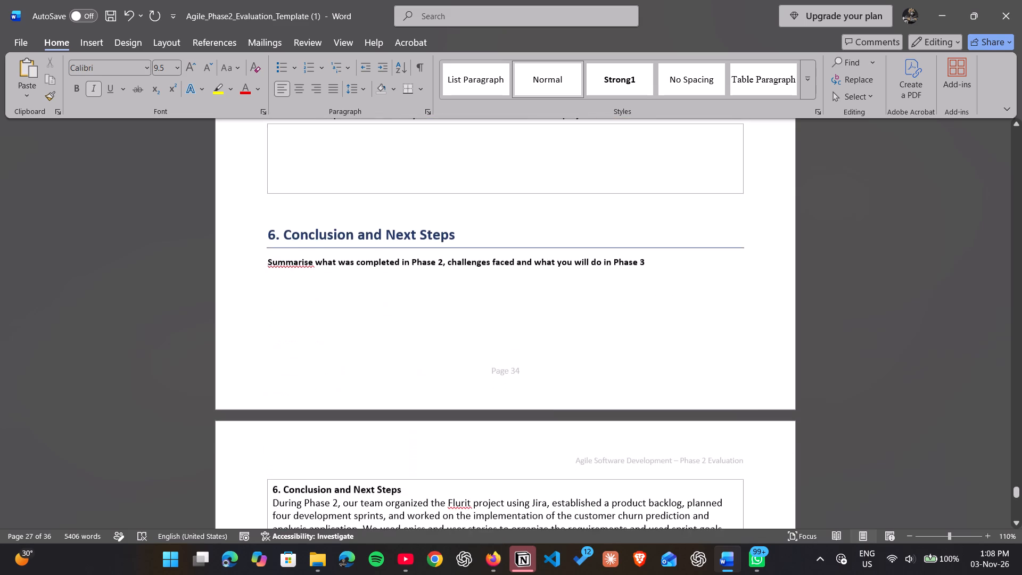
pyautogui.scroll(-3, 406, 272)
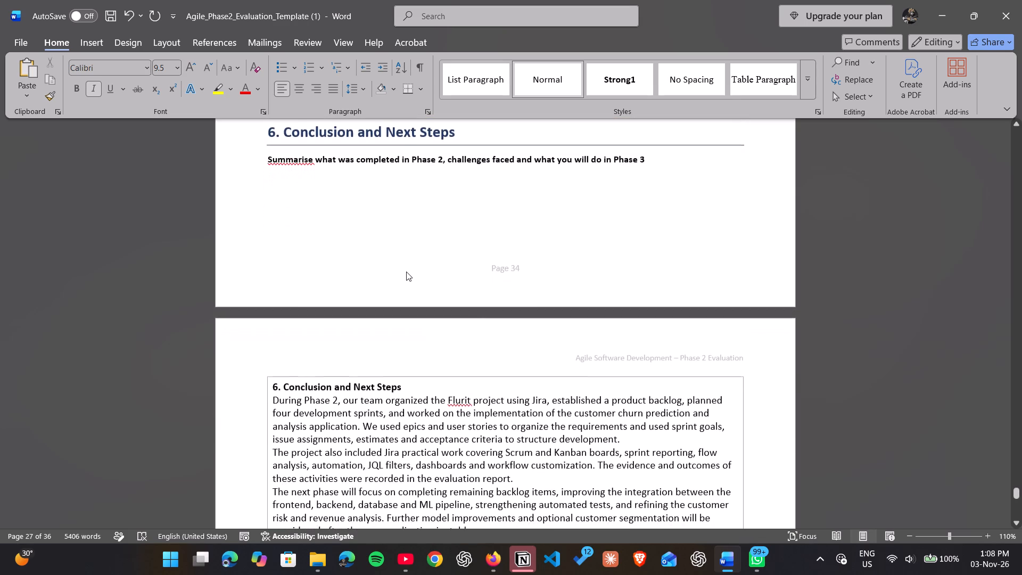
pyautogui.scroll(-2, 406, 272)
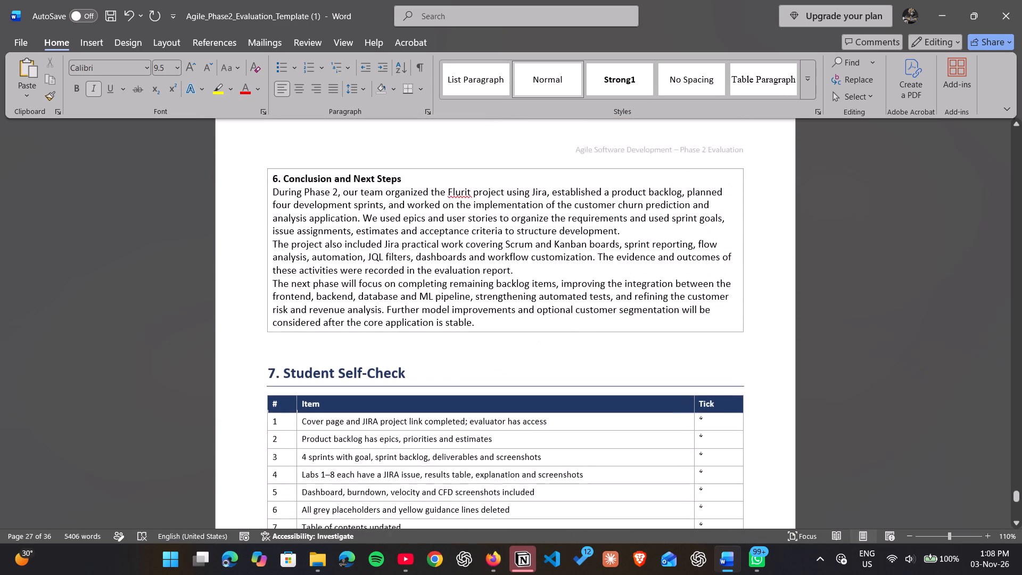
pyautogui.scroll(-1, 406, 272)
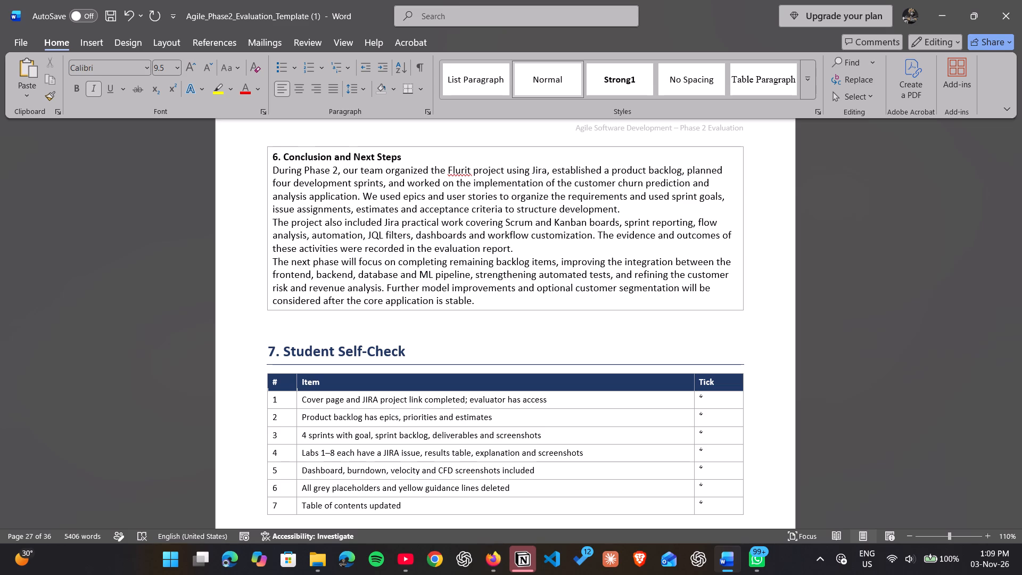
pyautogui.scroll(4, 406, 272)
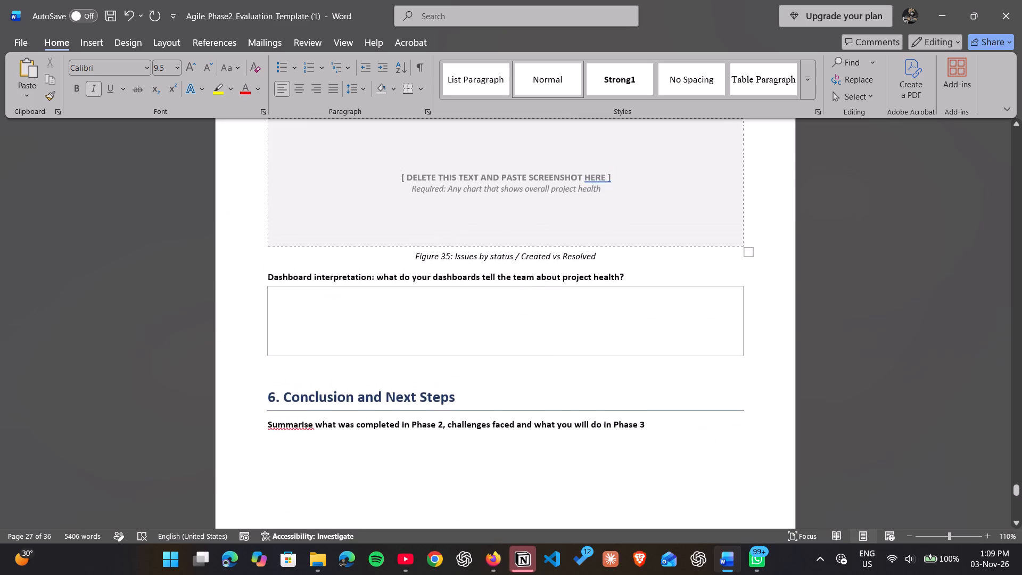
pyautogui.scroll(1, 406, 272)
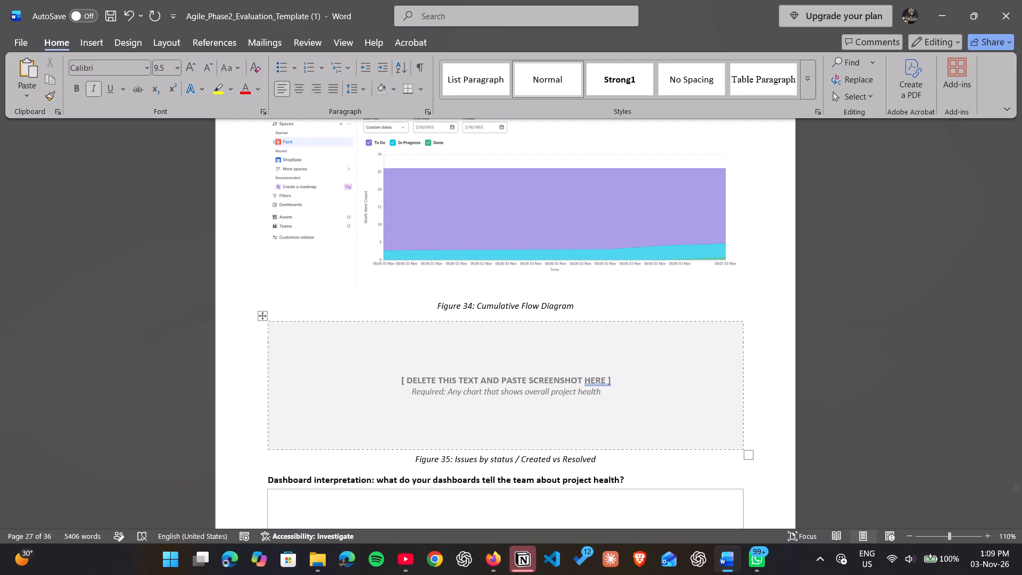
pyautogui.scroll(1, 733, 311)
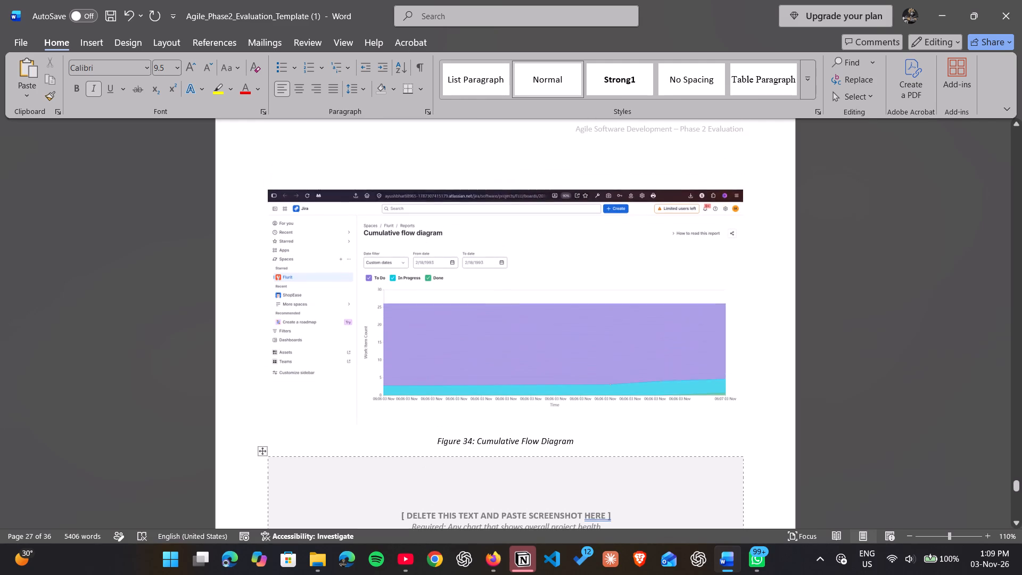
pyautogui.scroll(1, 733, 311)
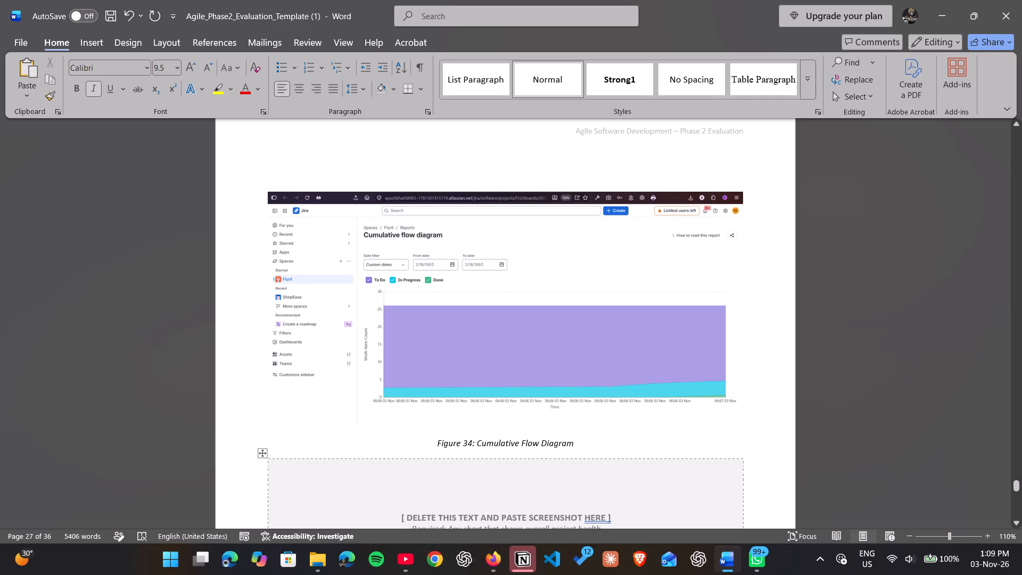
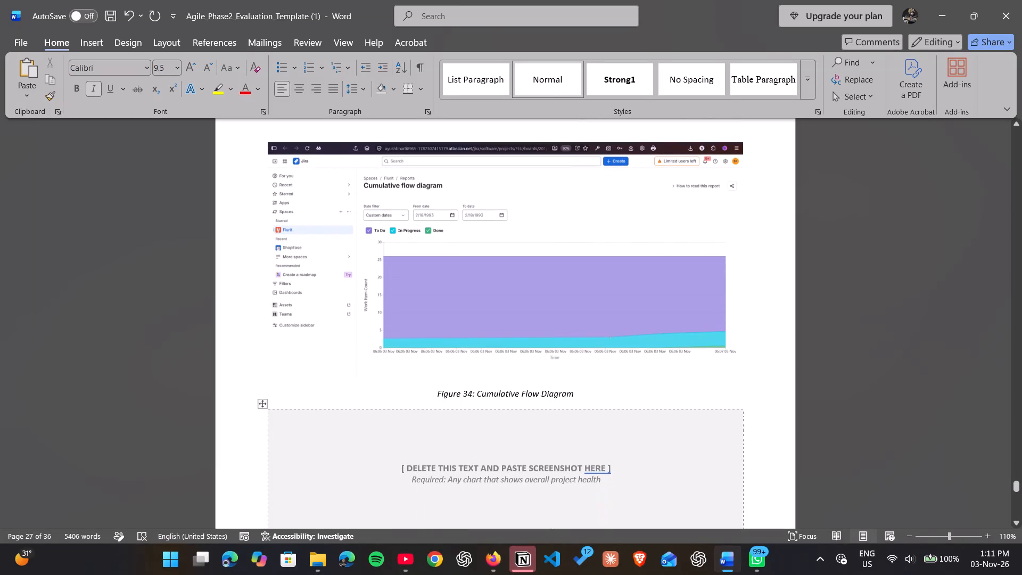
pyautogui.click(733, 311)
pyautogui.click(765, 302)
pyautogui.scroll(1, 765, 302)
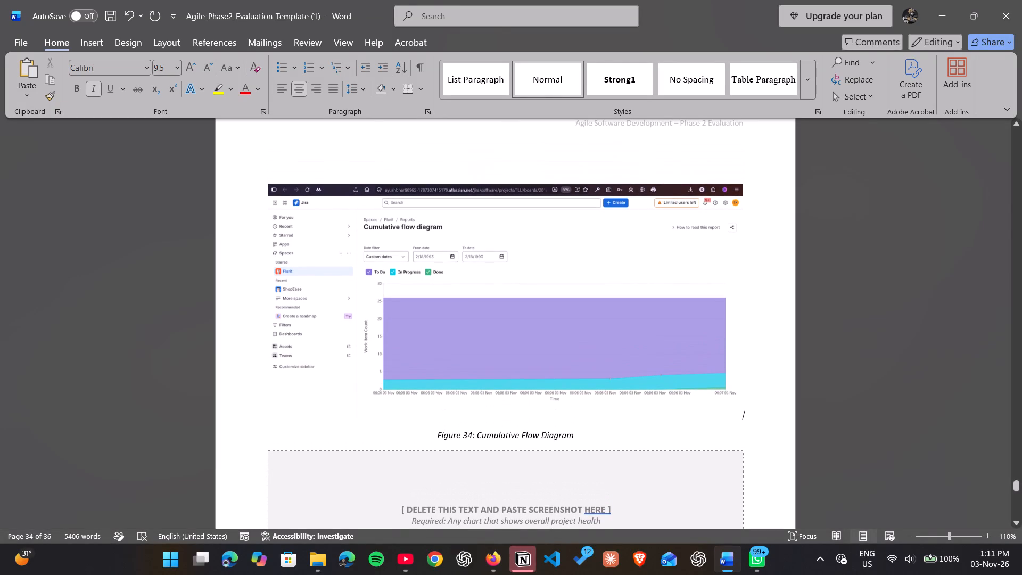
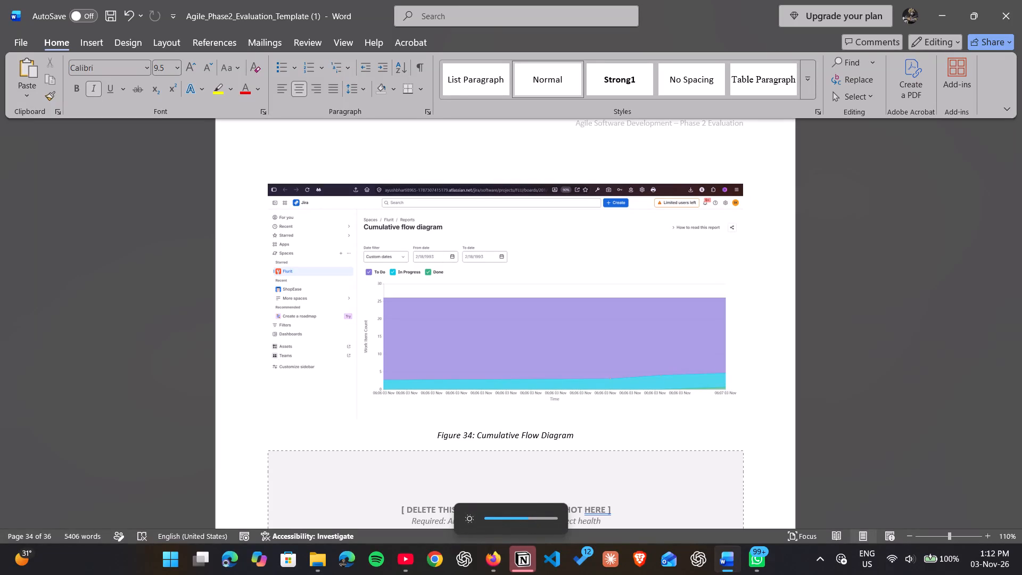
# Review the evaluation document from the Figure 35 placeholder back to lab section 4.4 L4 for parts still unfilled.
pyautogui.scroll(-1, 691, 344)
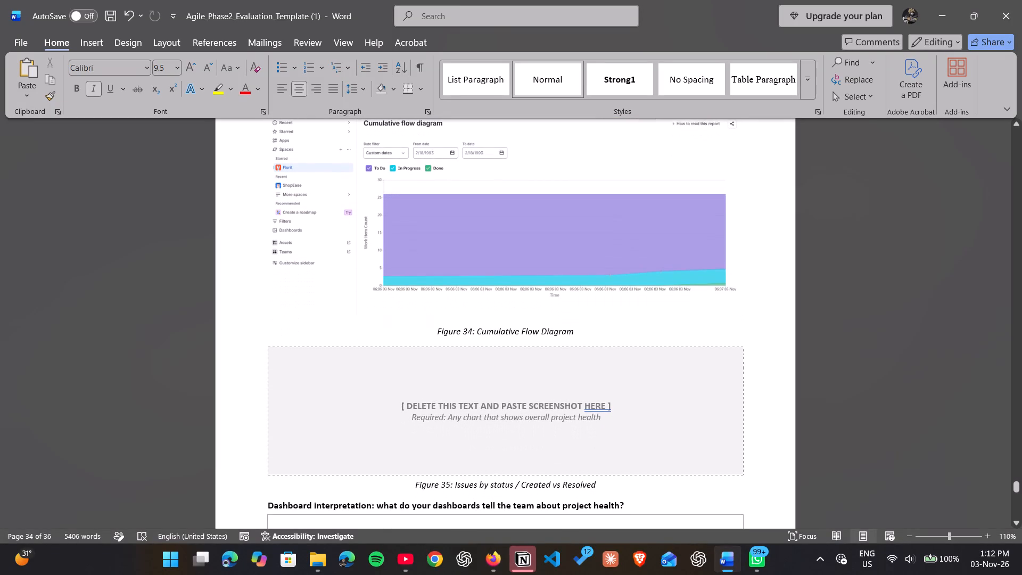
pyautogui.scroll(-1, 691, 344)
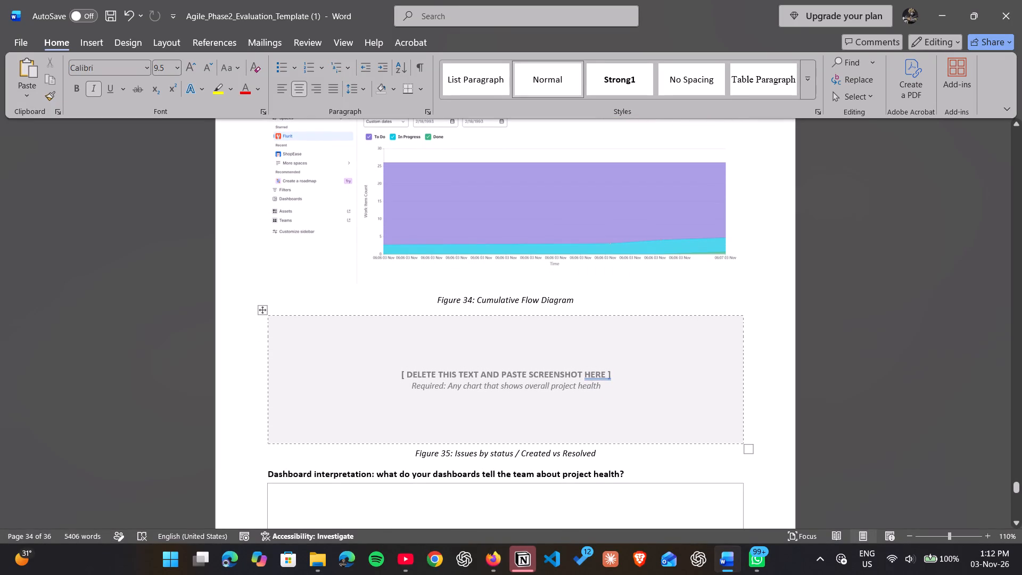
pyautogui.scroll(4, 691, 344)
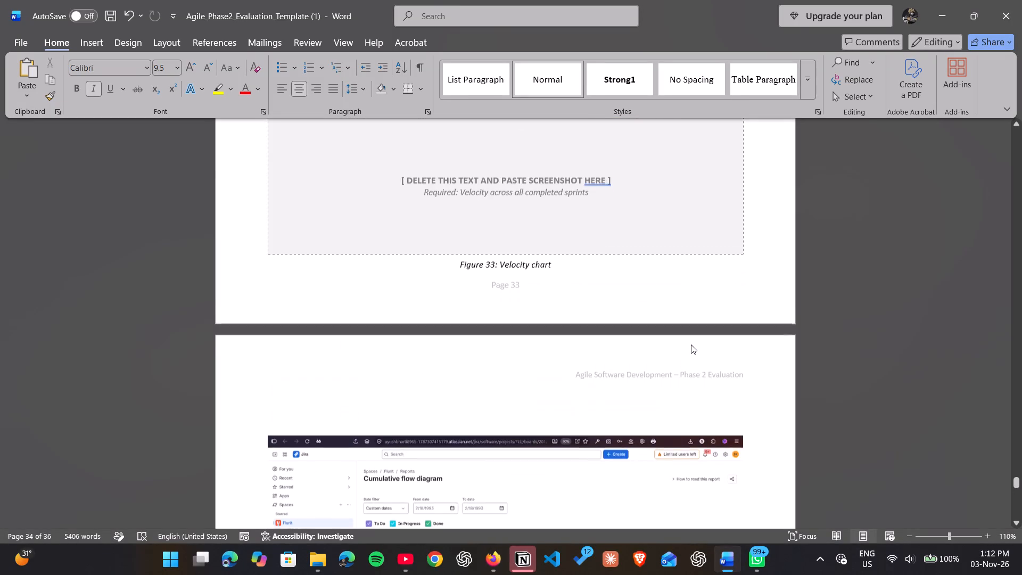
pyautogui.scroll(5, 691, 344)
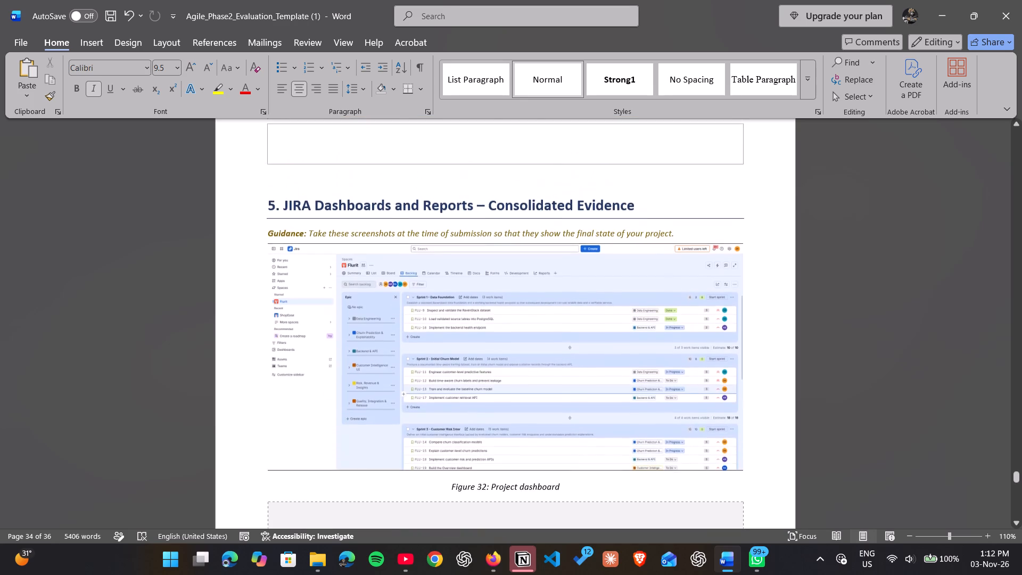
pyautogui.scroll(6, 691, 344)
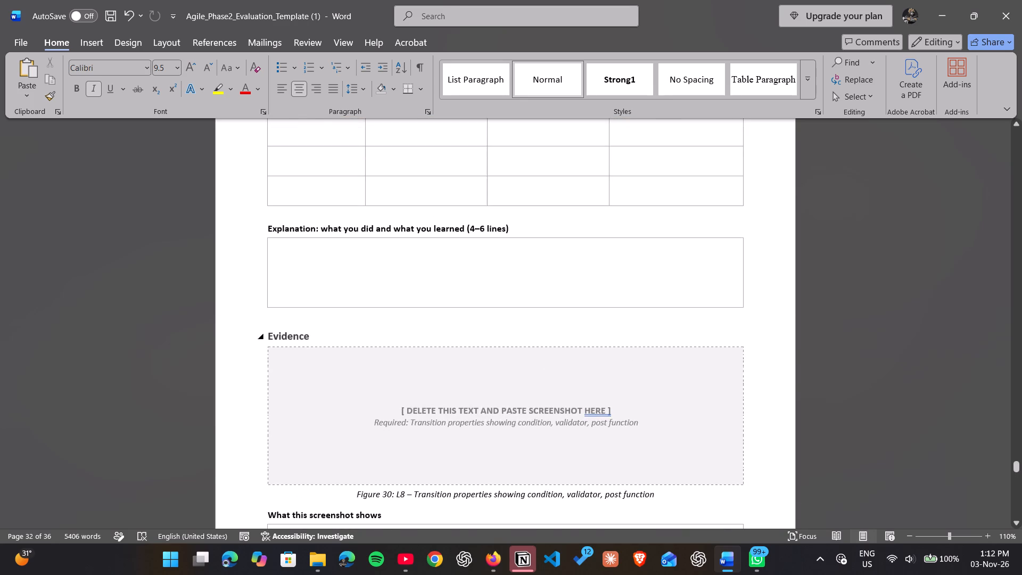
pyautogui.scroll(16, 691, 344)
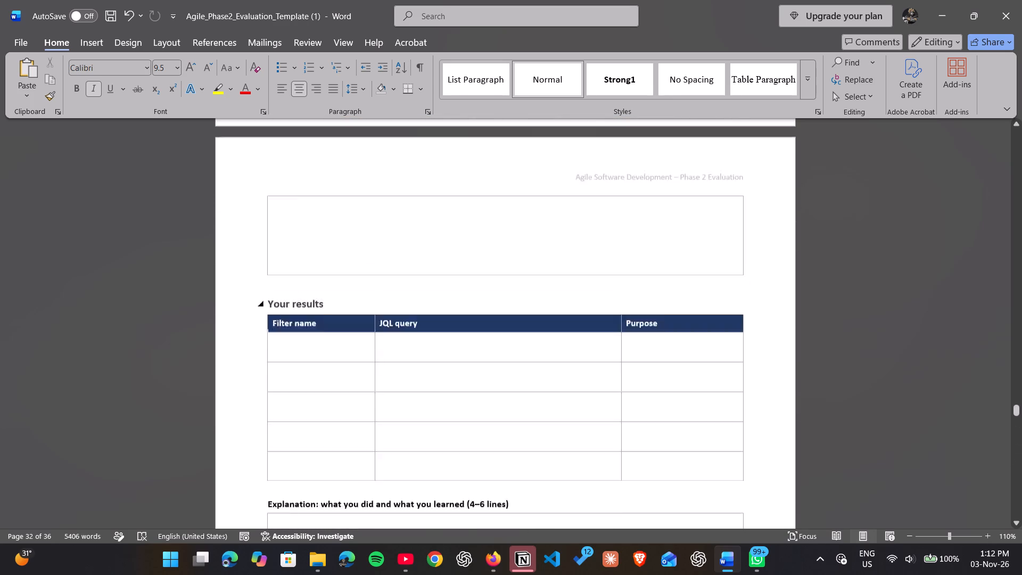
pyautogui.scroll(5, 691, 344)
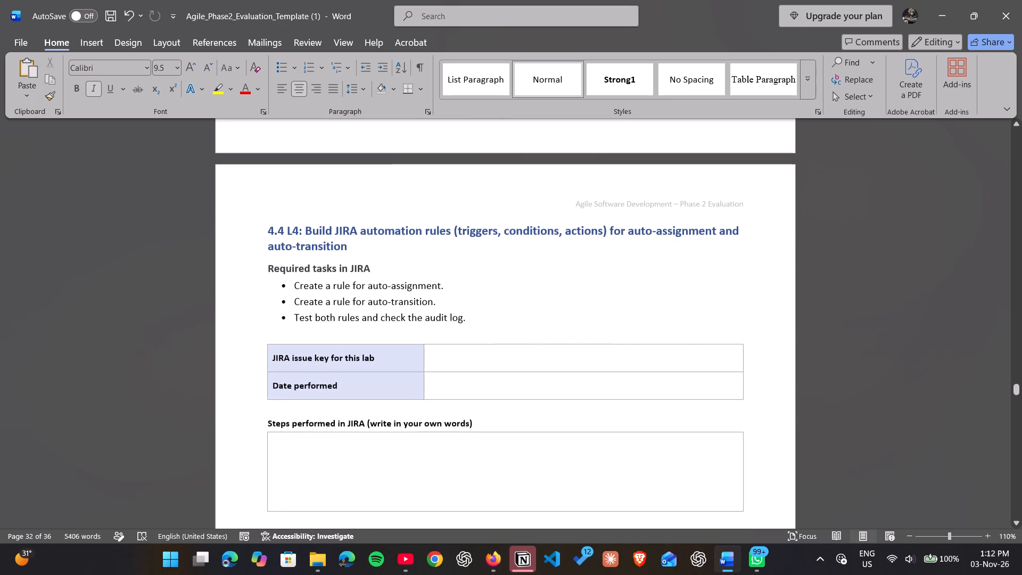
pyautogui.scroll(1, 691, 344)
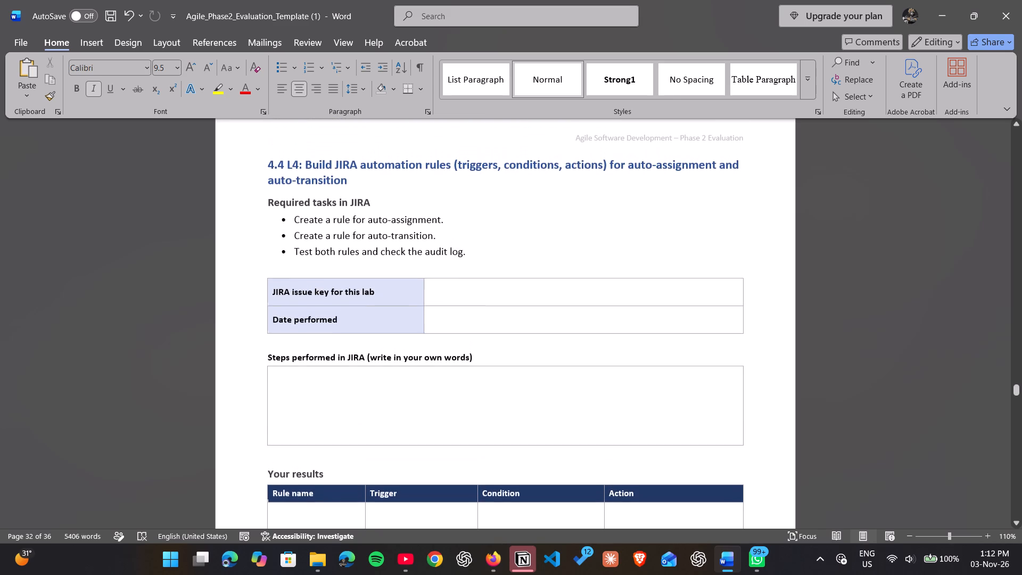
pyautogui.press('Print')
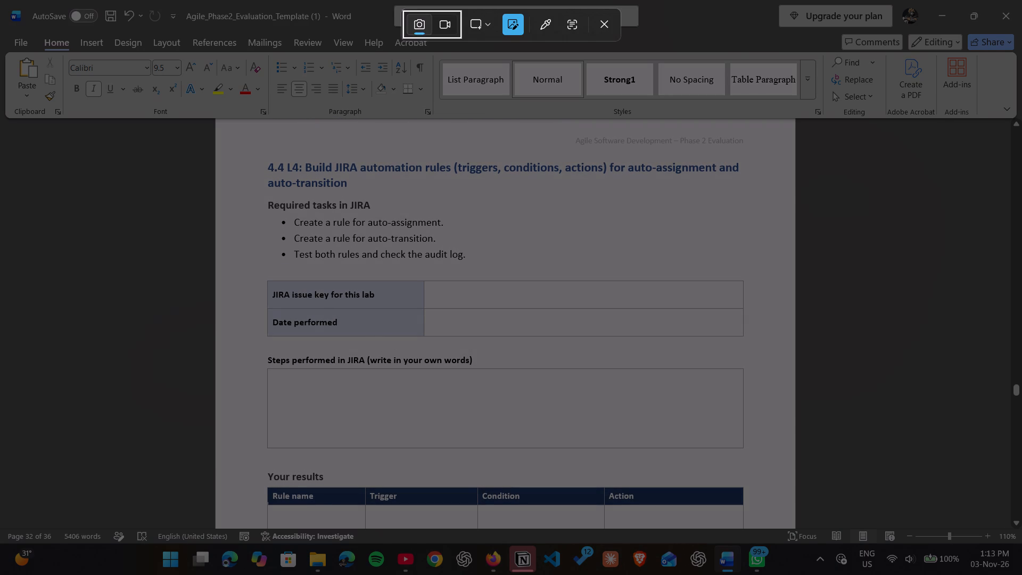
pyautogui.moveTo(241, 145); pyautogui.dragTo(760, 462)
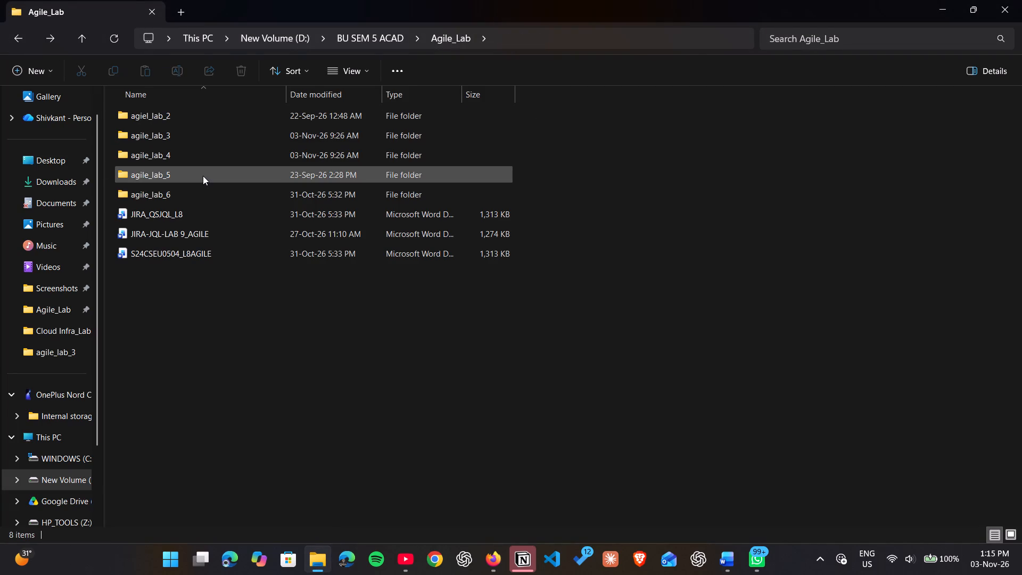
pyautogui.doubleClick(203, 176)
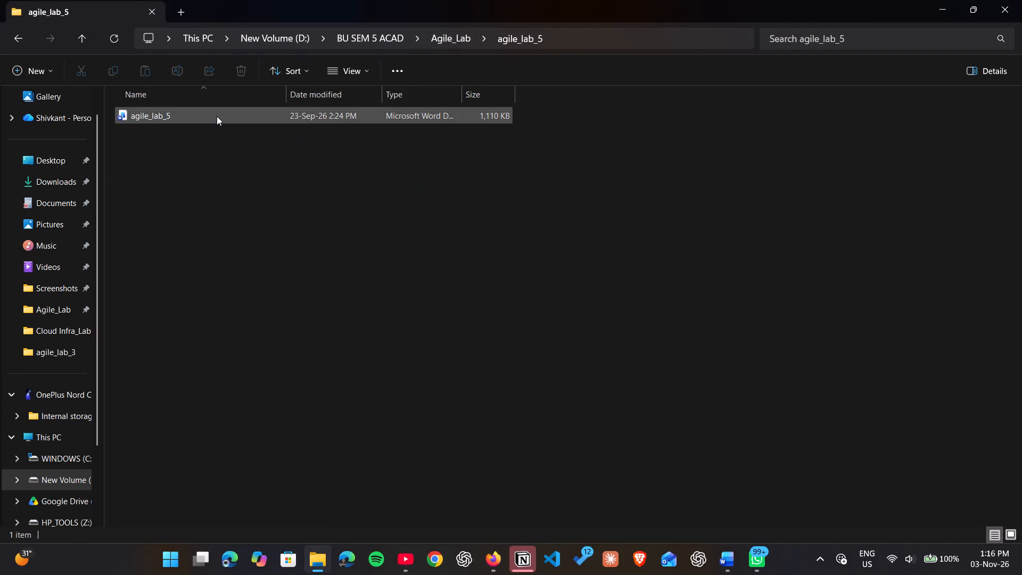
pyautogui.doubleClick(217, 116)
pyautogui.scroll(-1, 217, 116)
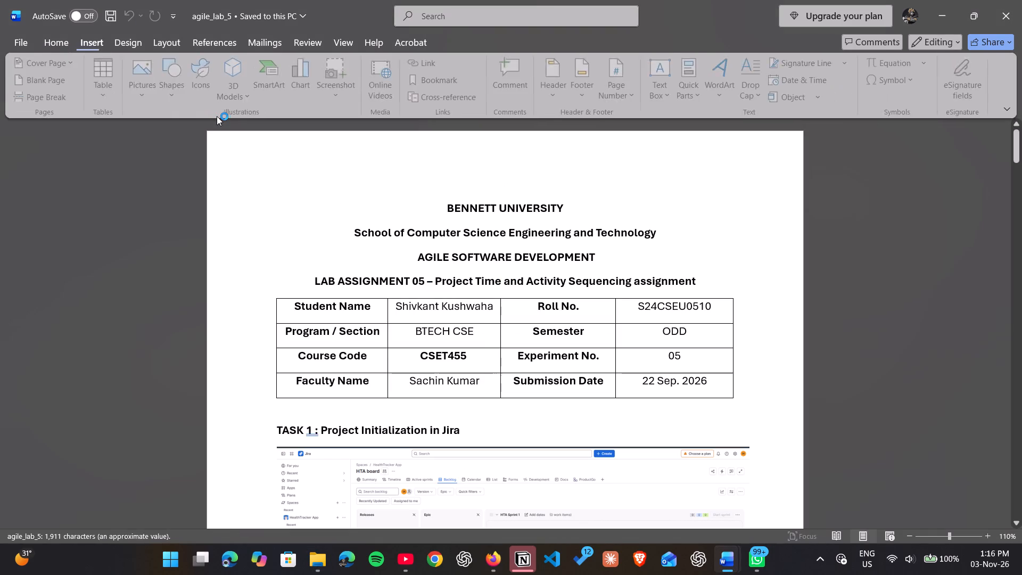
pyautogui.scroll(-3, 285, 187)
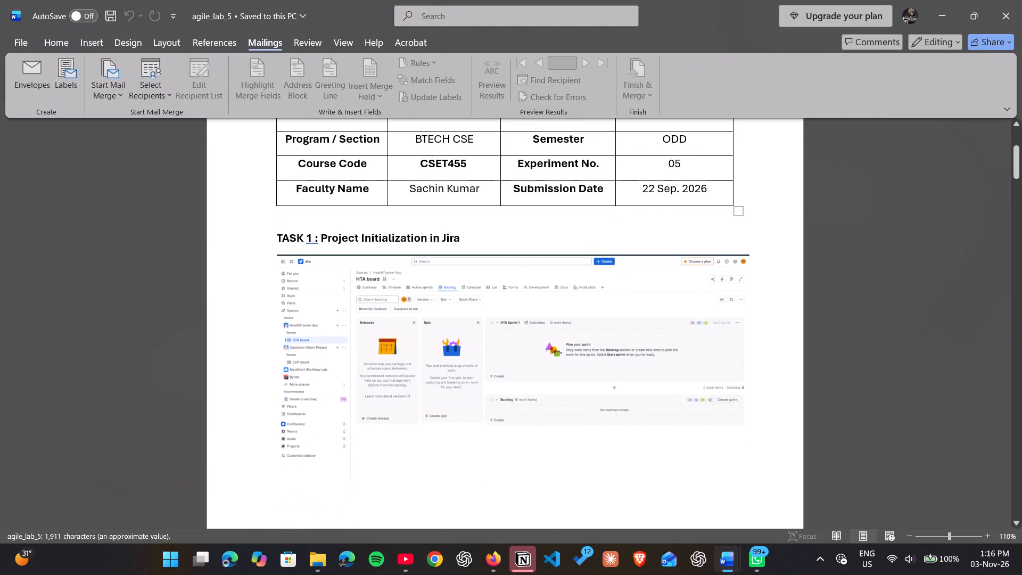
pyautogui.scroll(-5, 285, 187)
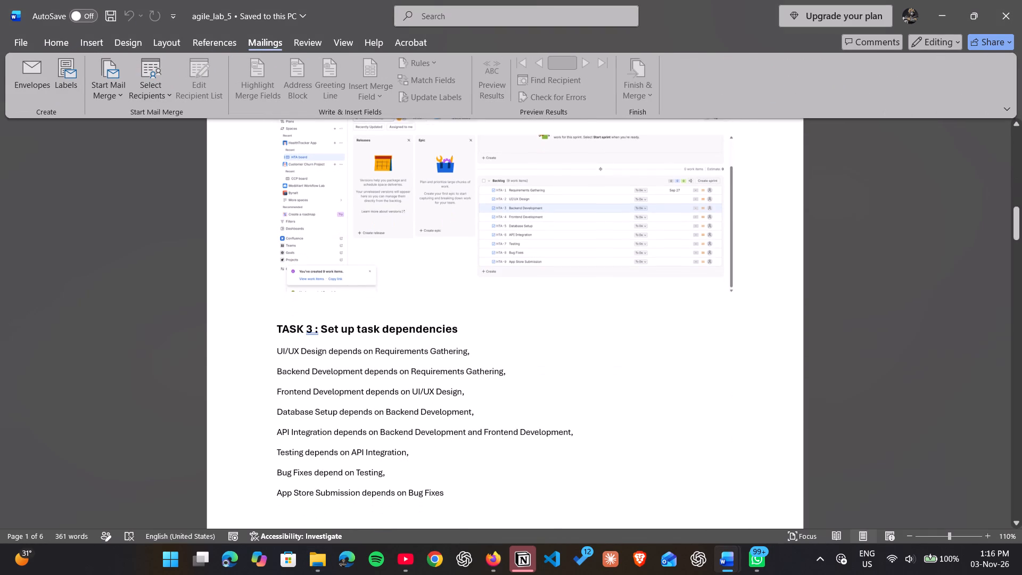
pyautogui.scroll(-6, 285, 187)
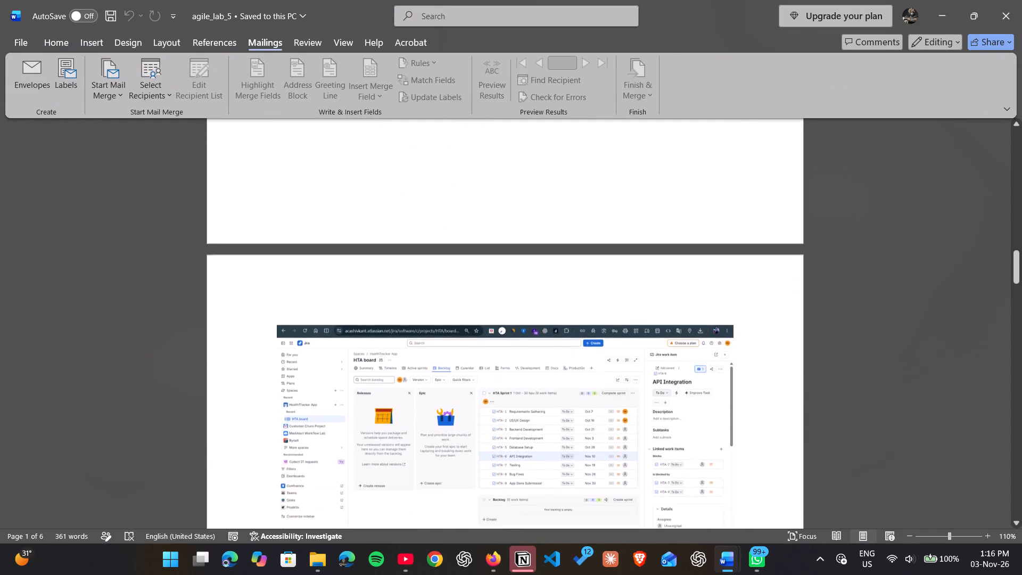
pyautogui.scroll(-9, 285, 187)
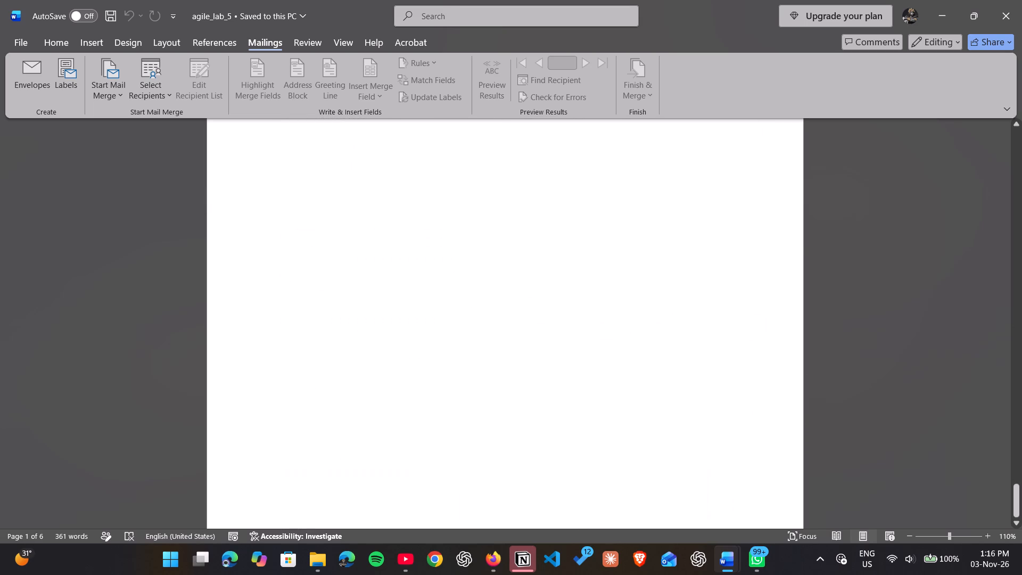
pyautogui.scroll(-4, 285, 187)
pyautogui.scroll(6, 285, 187)
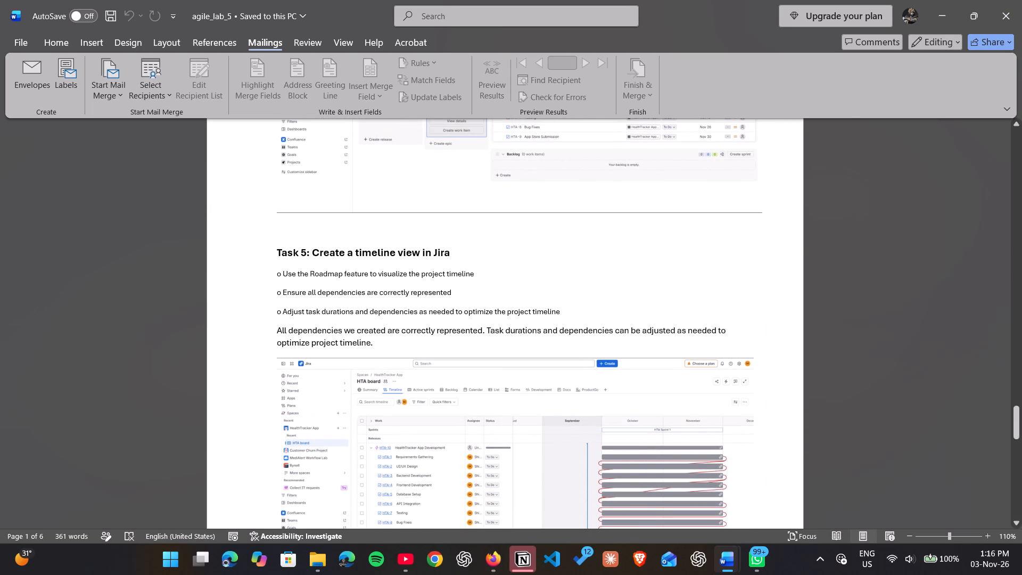
pyautogui.scroll(2, 589, 273)
pyautogui.click(1021, 0)
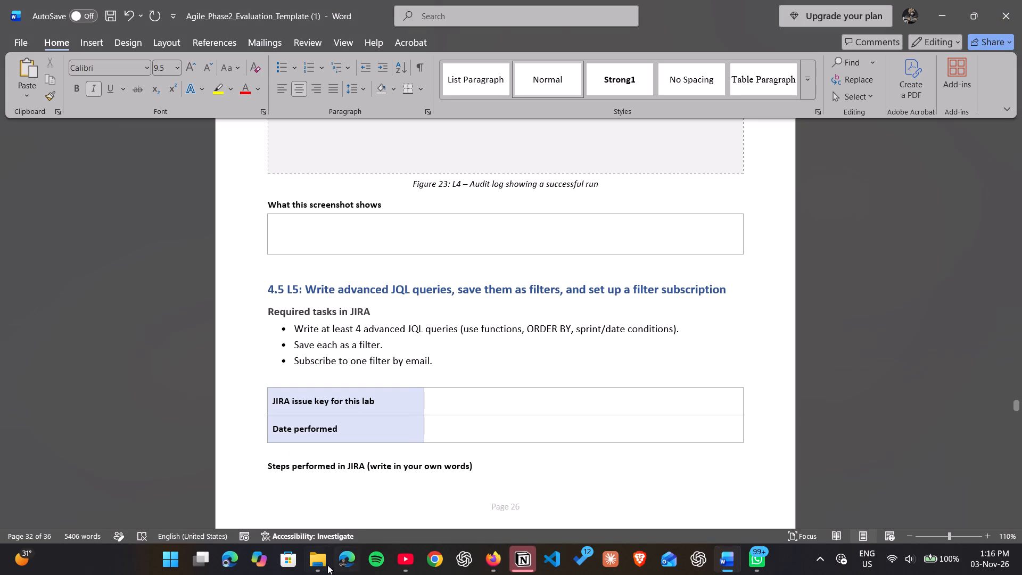
# In File Explorer, open the agile_lab_6 document from the Agile_Lab folder, look through its backlog and story-point estimation content, and close it.
pyautogui.click(314, 573)
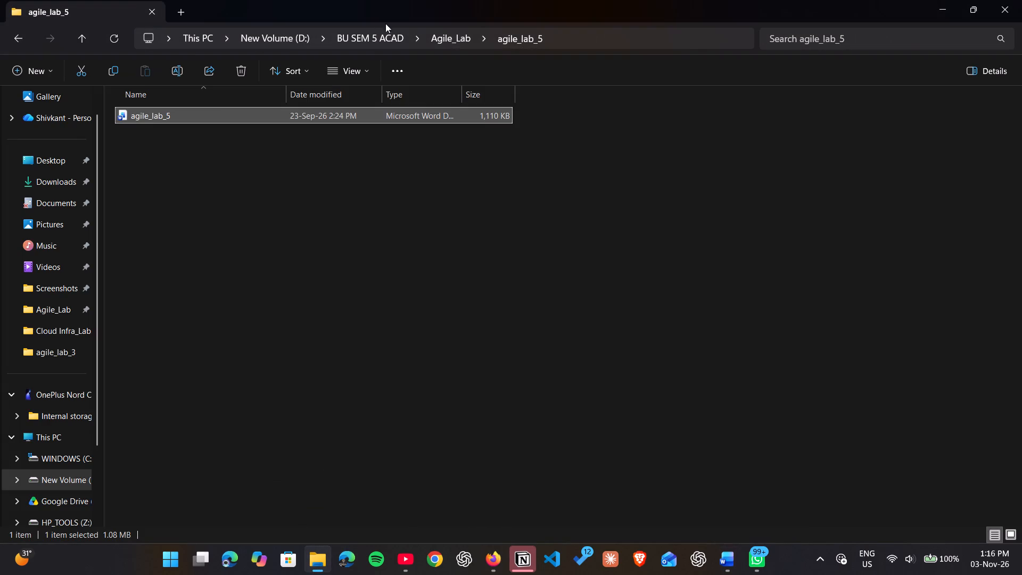
pyautogui.click(469, 44)
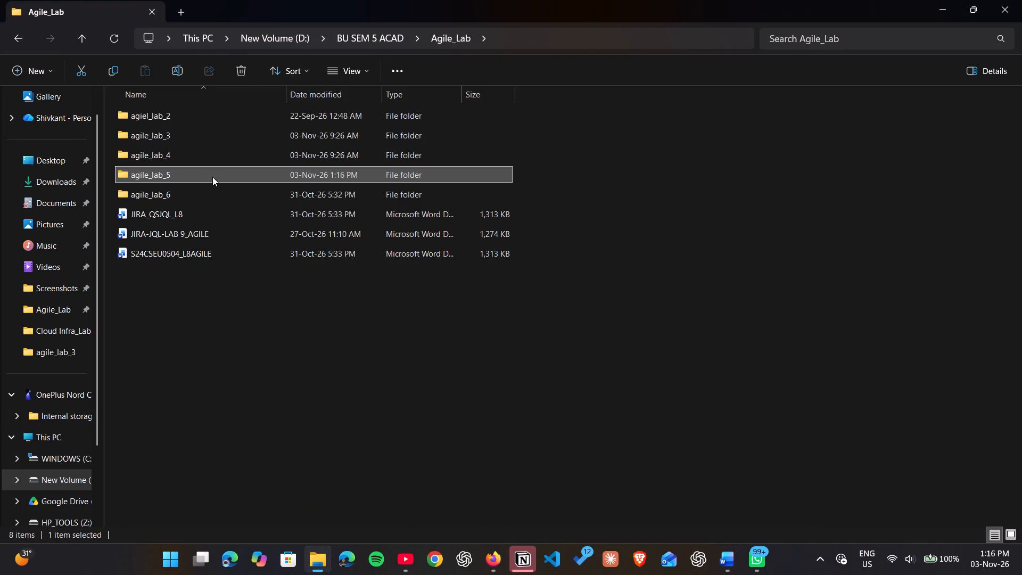
pyautogui.click(184, 192)
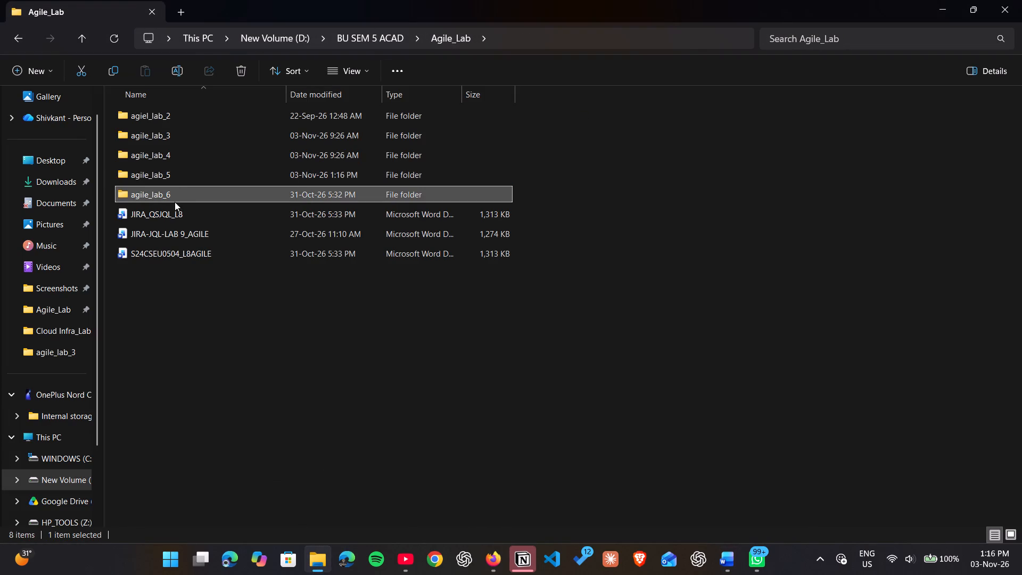
pyautogui.doubleClick(197, 187)
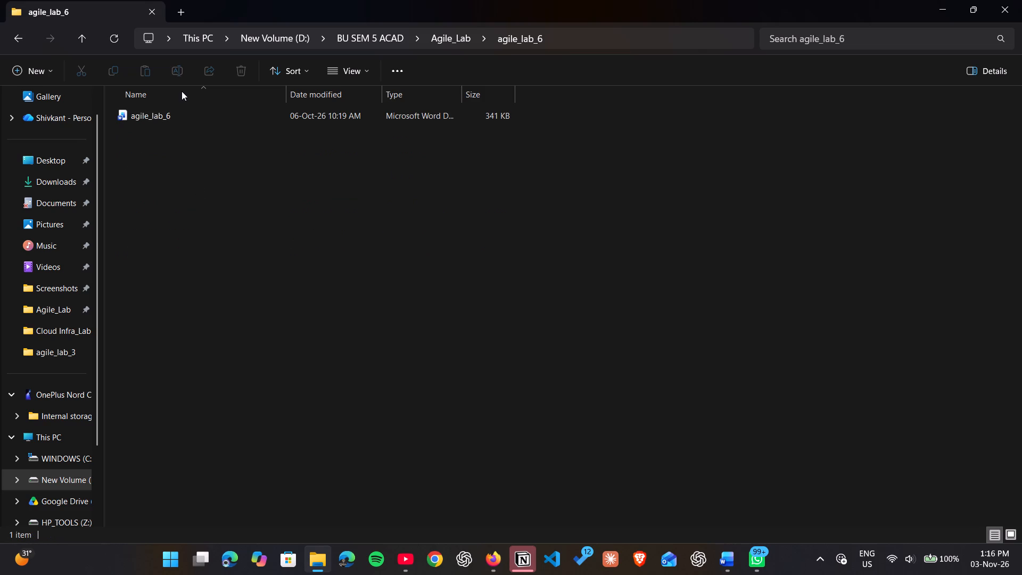
pyautogui.doubleClick(181, 117)
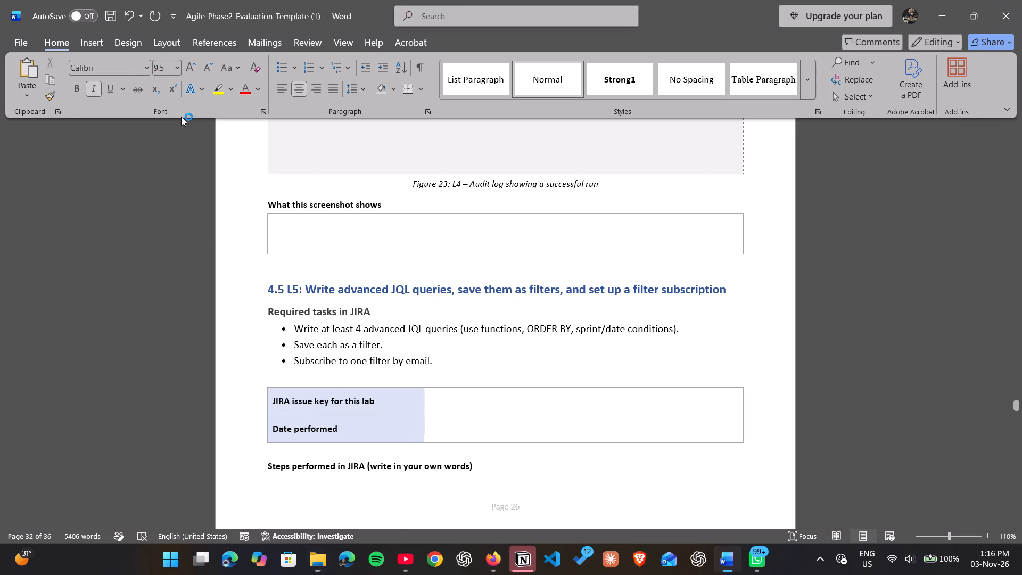
pyautogui.scroll(-3, 257, 311)
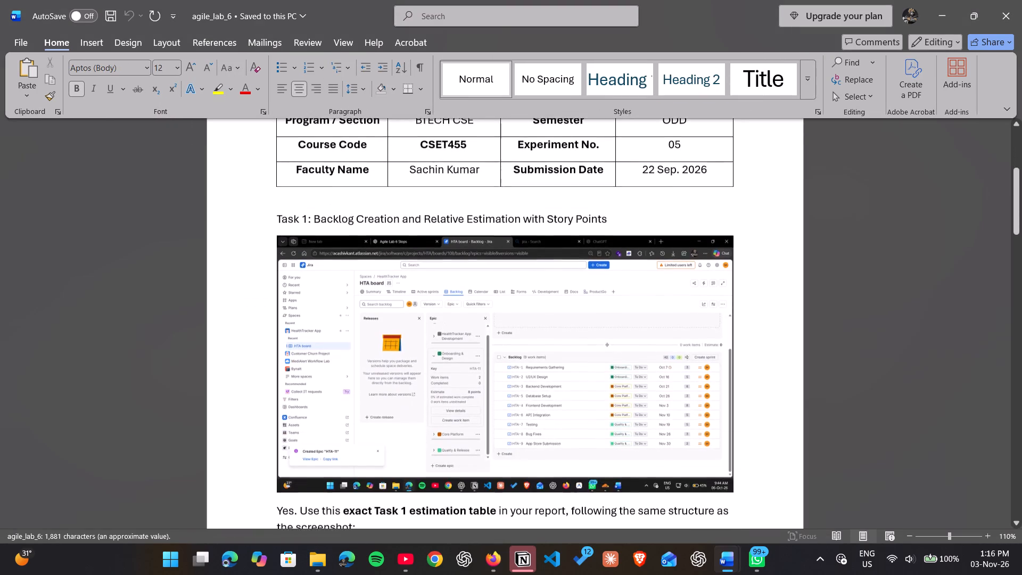
pyautogui.scroll(-5, 257, 311)
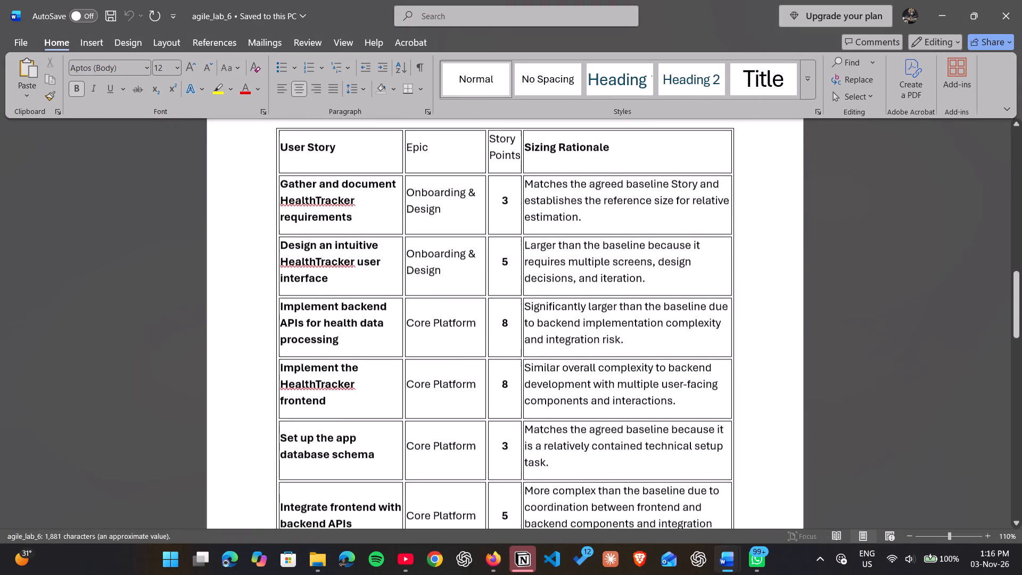
pyautogui.scroll(-8, 257, 311)
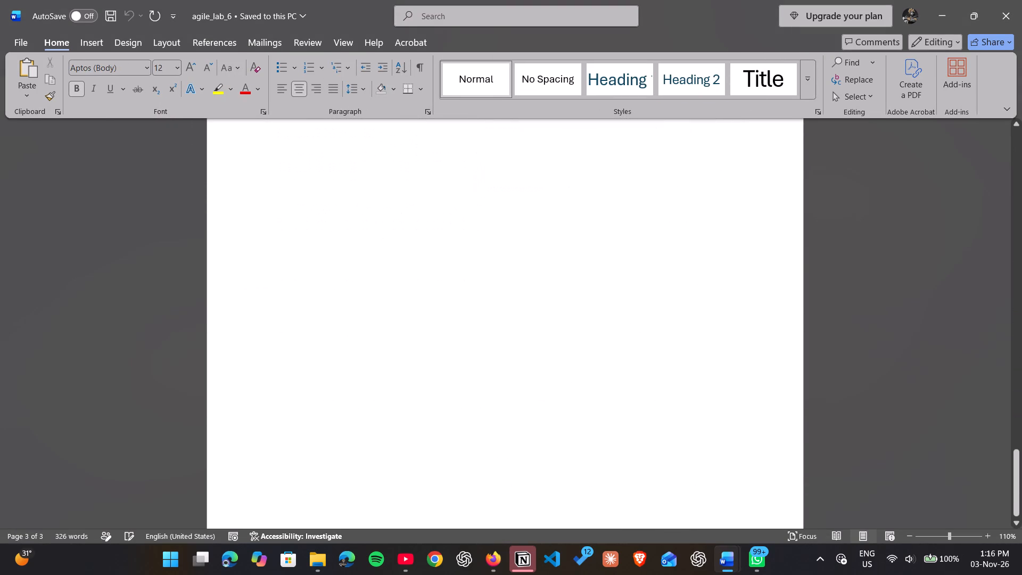
pyautogui.scroll(-7, 257, 311)
pyautogui.click(1021, 0)
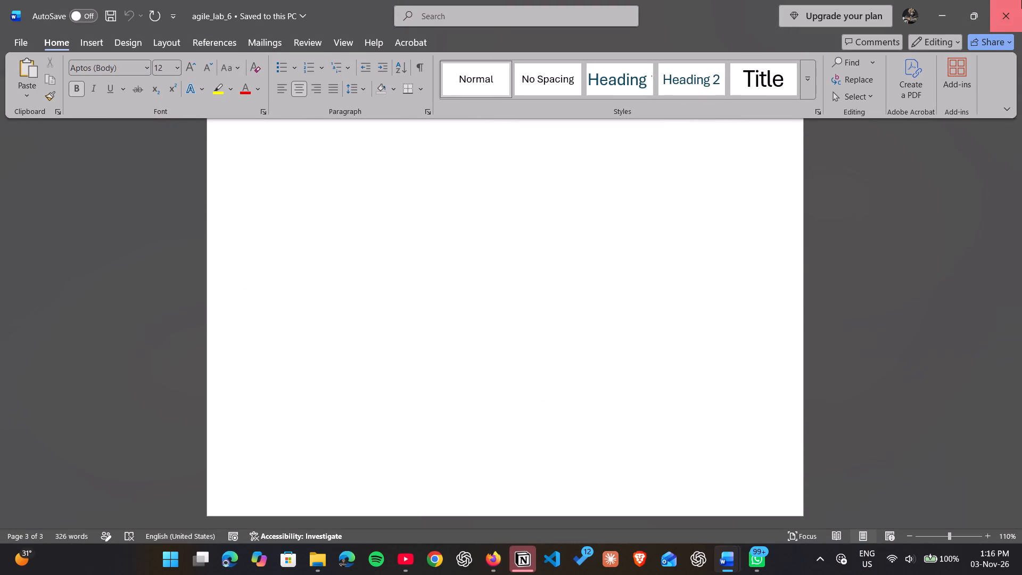
# Open the agile_lab_4 document from the Agile_Lab folder in File Explorer, look through its Kanban board tasks, and close it.
pyautogui.click(310, 563)
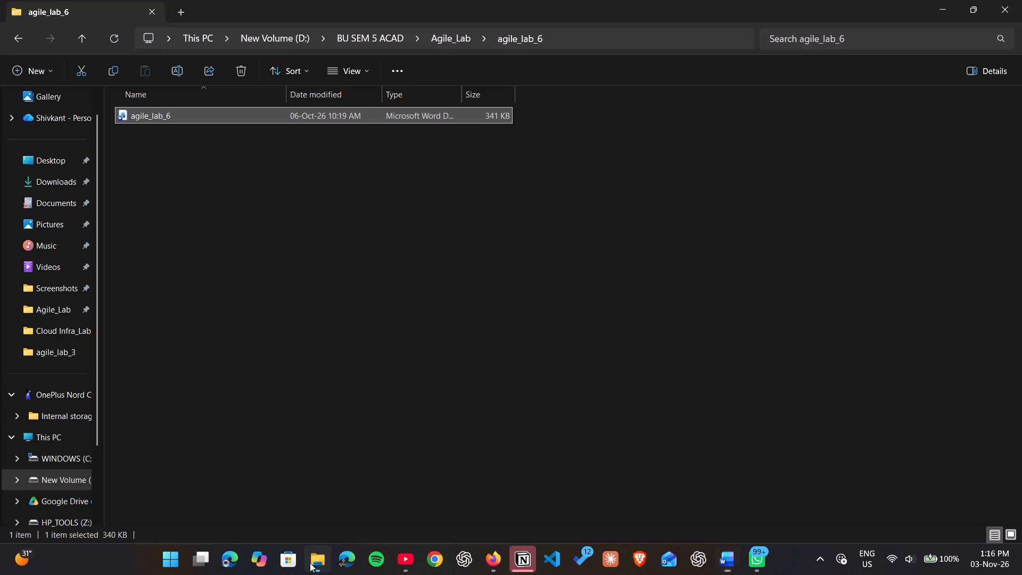
pyautogui.click(384, 42)
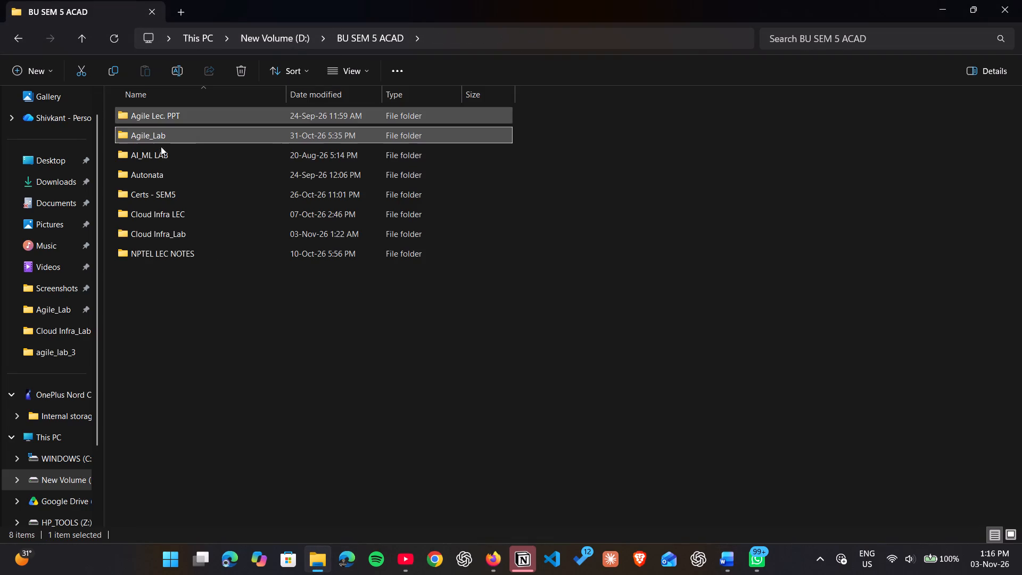
pyautogui.doubleClick(161, 141)
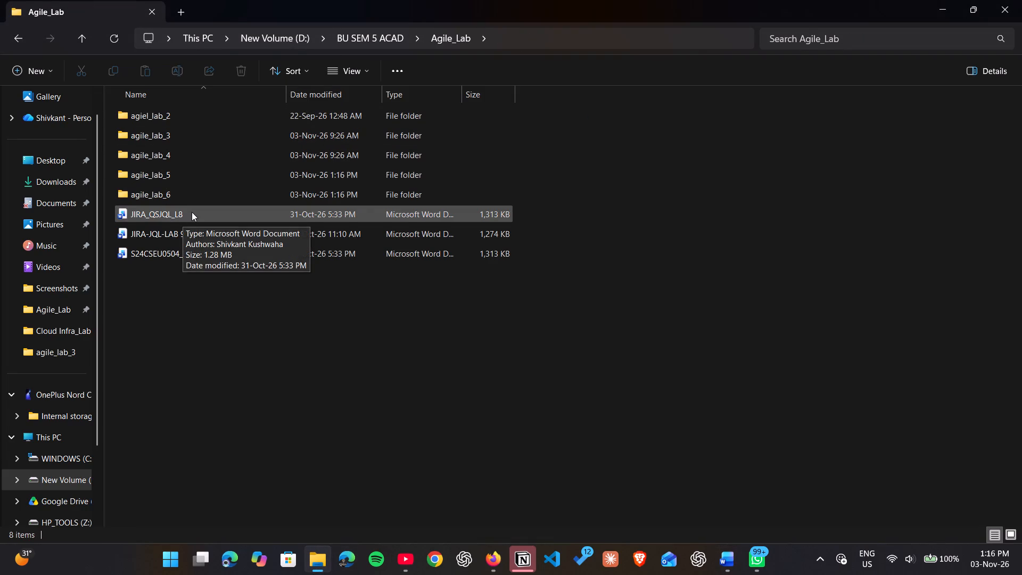
pyautogui.click(159, 286)
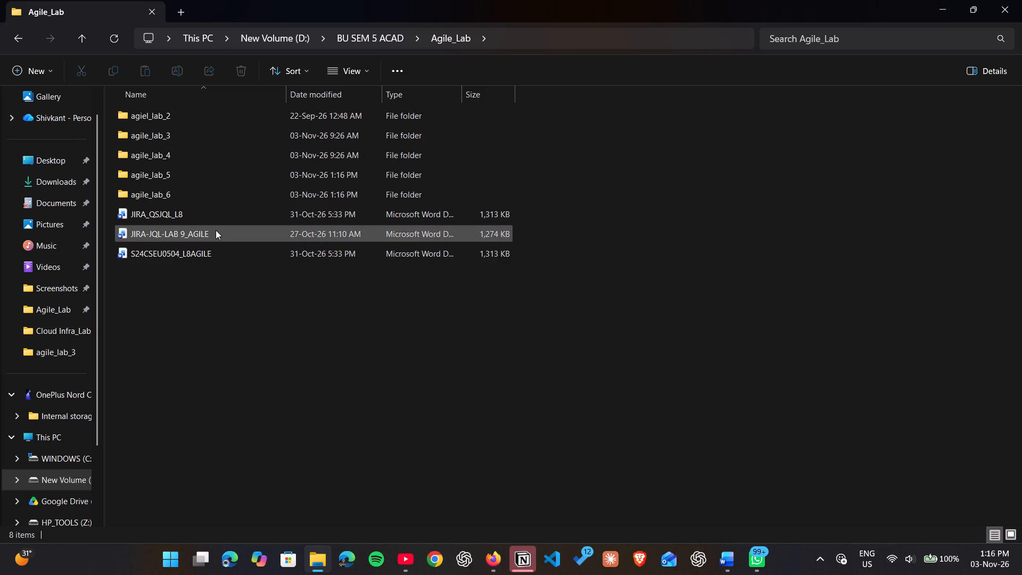
pyautogui.doubleClick(187, 156)
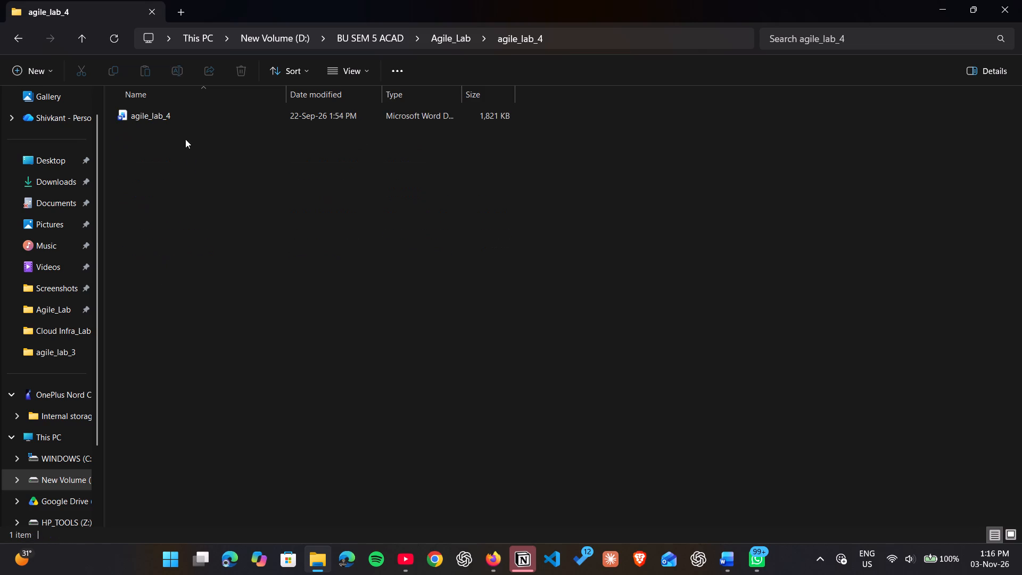
pyautogui.doubleClick(185, 119)
pyautogui.scroll(-6, 387, 430)
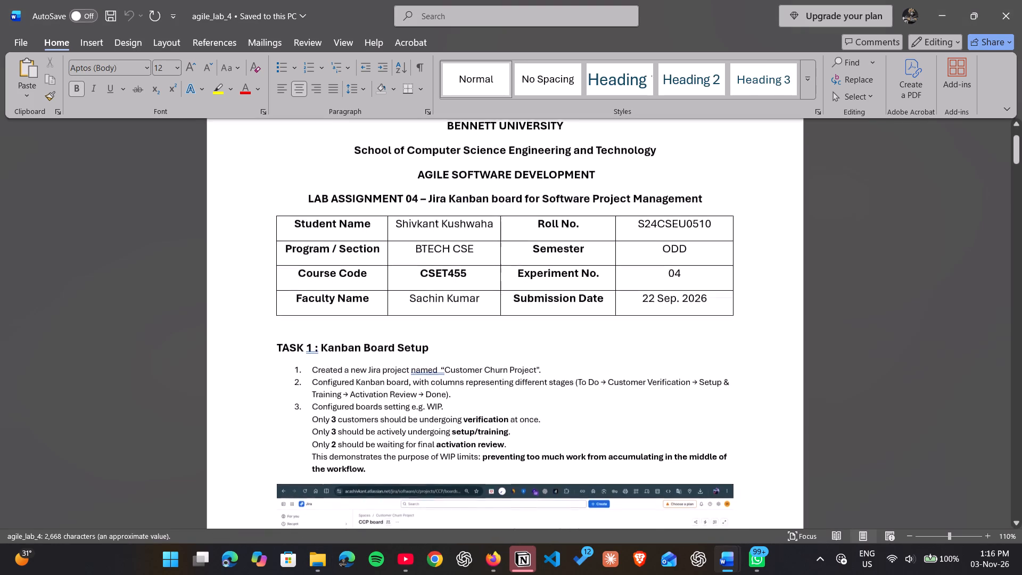
pyautogui.scroll(-11, 387, 430)
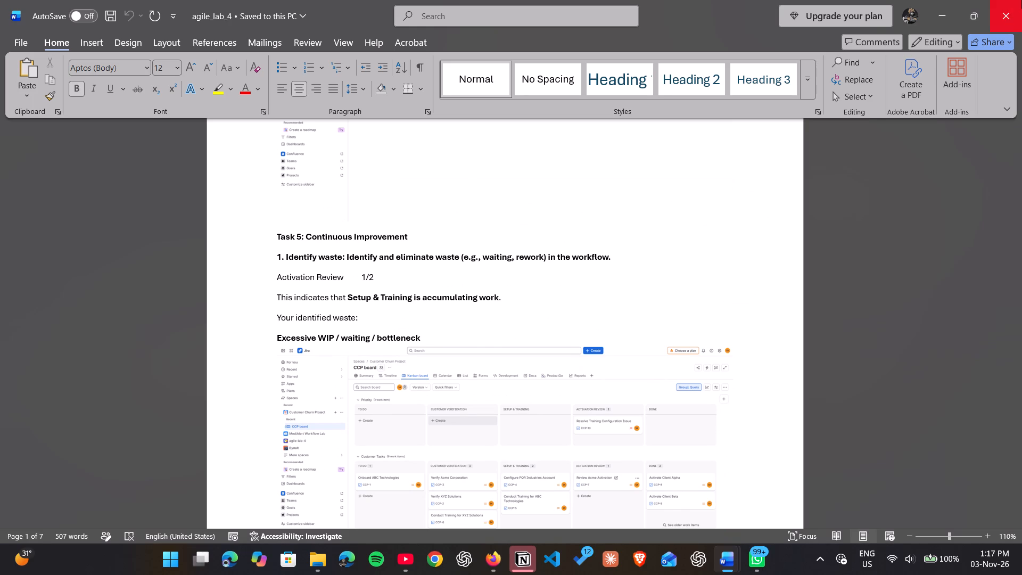
pyautogui.click(1021, 0)
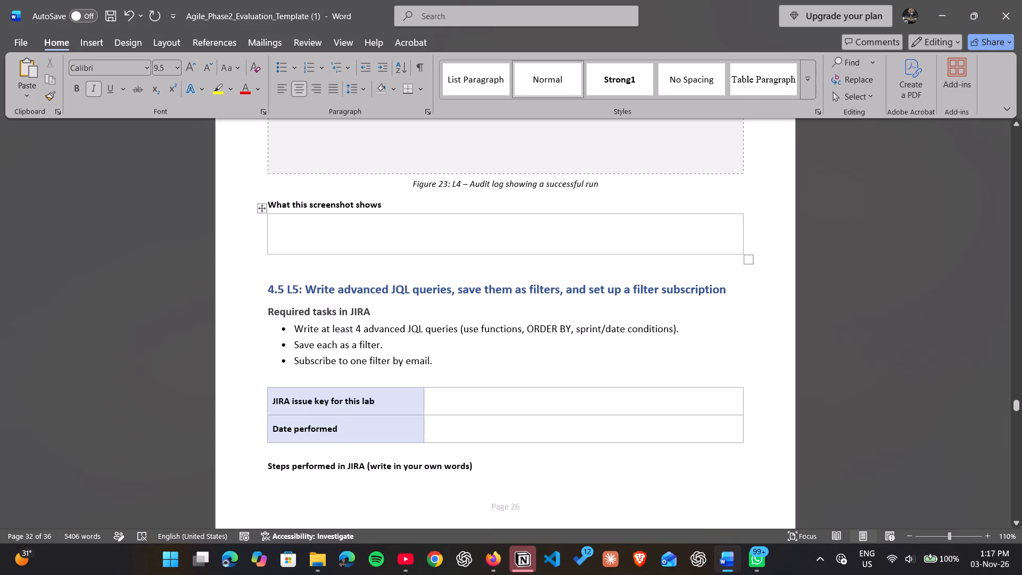
# Review the Lab 4 screenshot placeholders for the automation rule configuration and audit log in the evaluation document.
pyautogui.scroll(1, 376, 383)
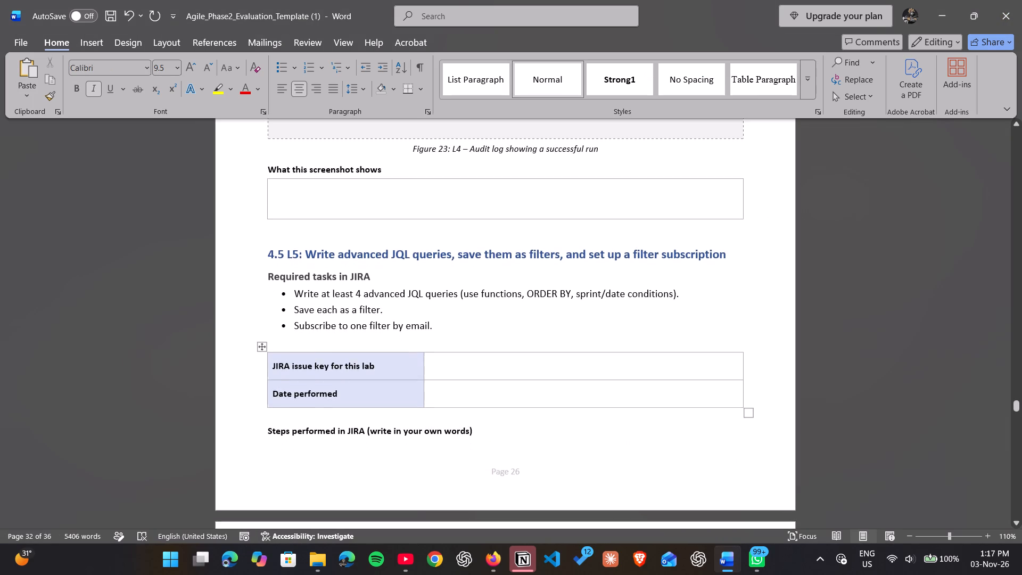
pyautogui.scroll(2, 376, 383)
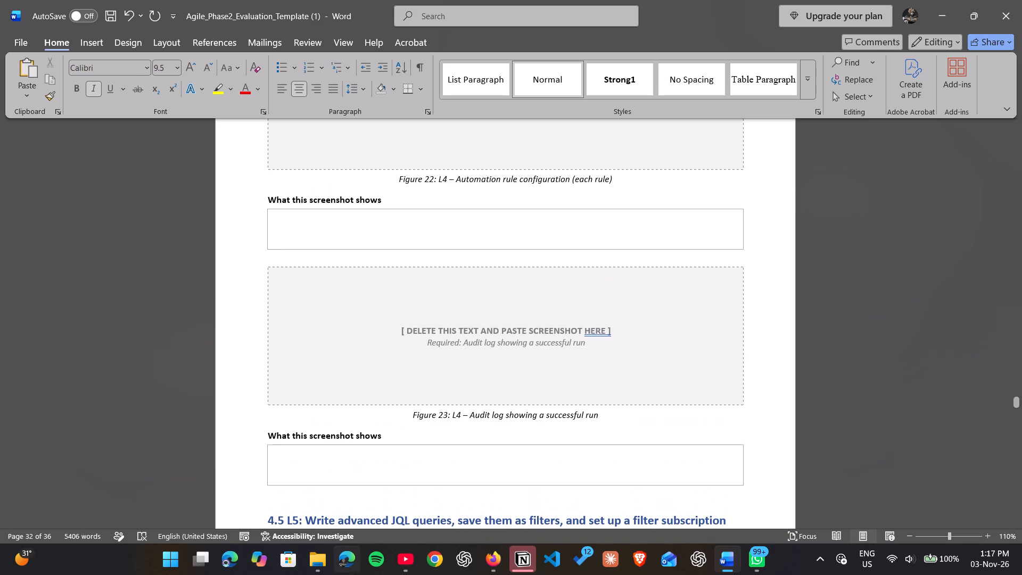
# Open the LAB03_Agile document from the agile_lab_3 folder in File Explorer and look through its role-based access and workflow customization tasks.
pyautogui.click(326, 558)
pyautogui.click(369, 43)
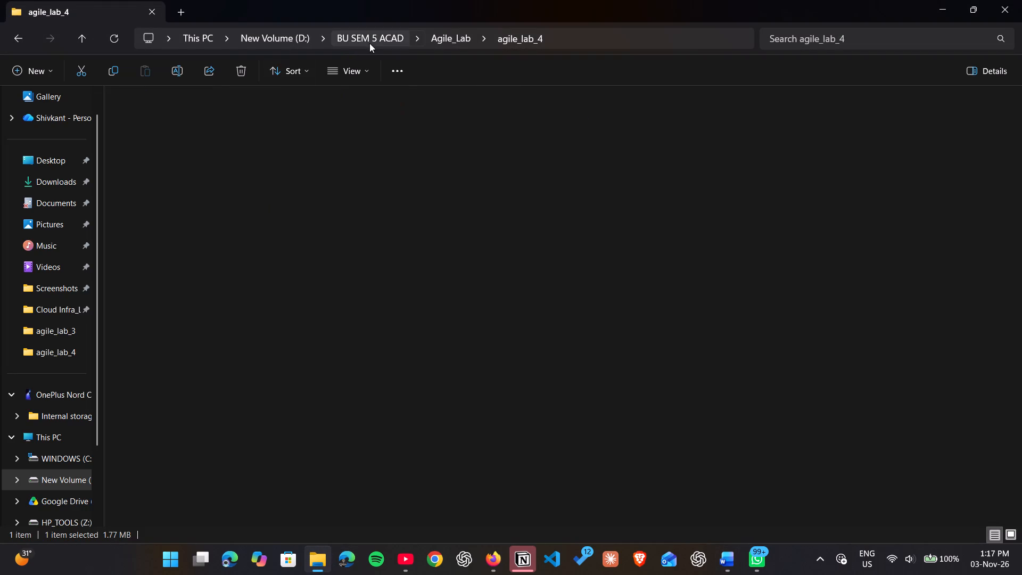
pyautogui.doubleClick(174, 137)
pyautogui.click(169, 135)
pyautogui.moveTo(169, 135); pyautogui.dragTo(211, 116)
pyautogui.doubleClick(211, 116)
pyautogui.scroll(-1, 373, 306)
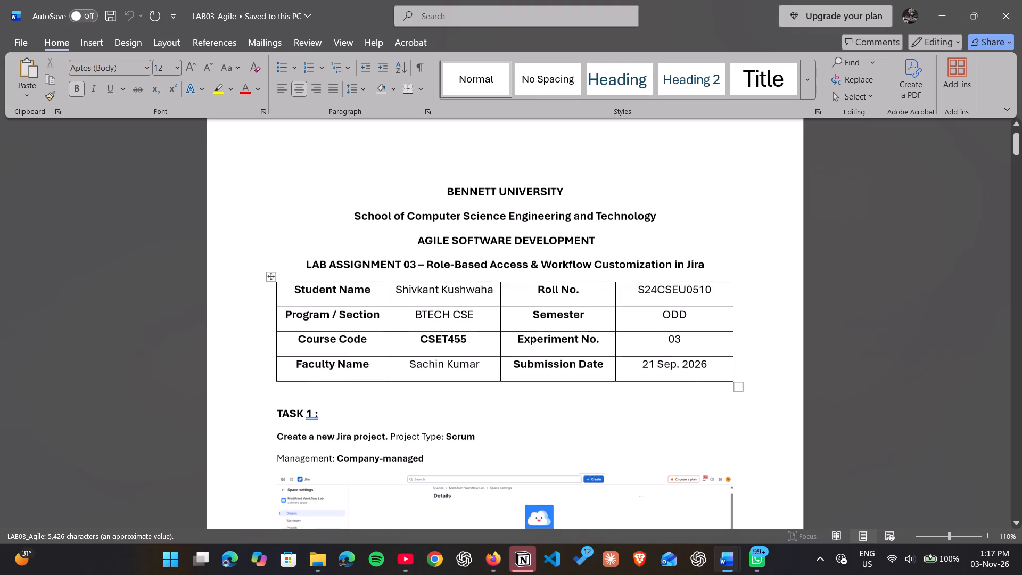
pyautogui.scroll(-7, 373, 306)
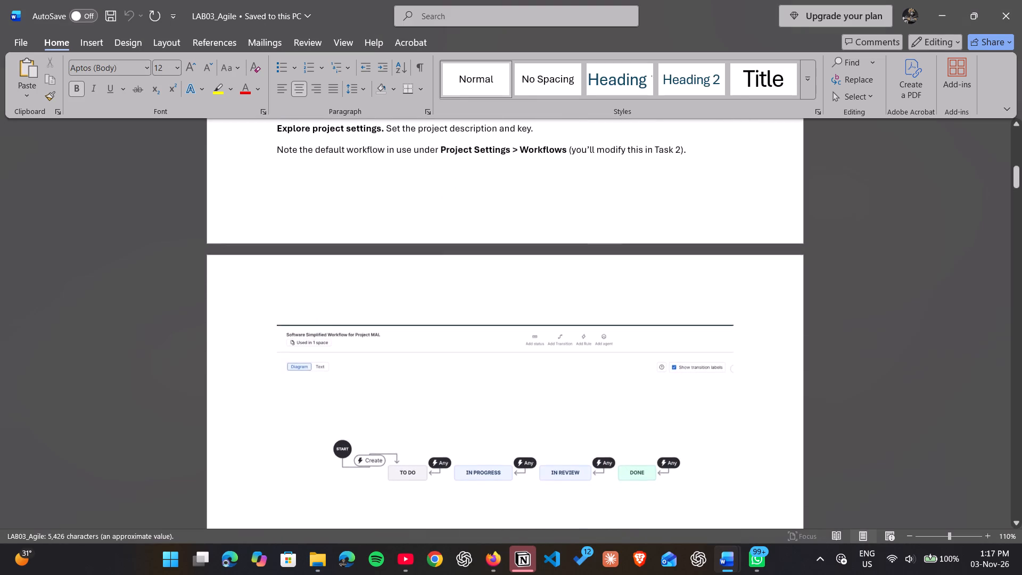
pyautogui.scroll(-3, 373, 306)
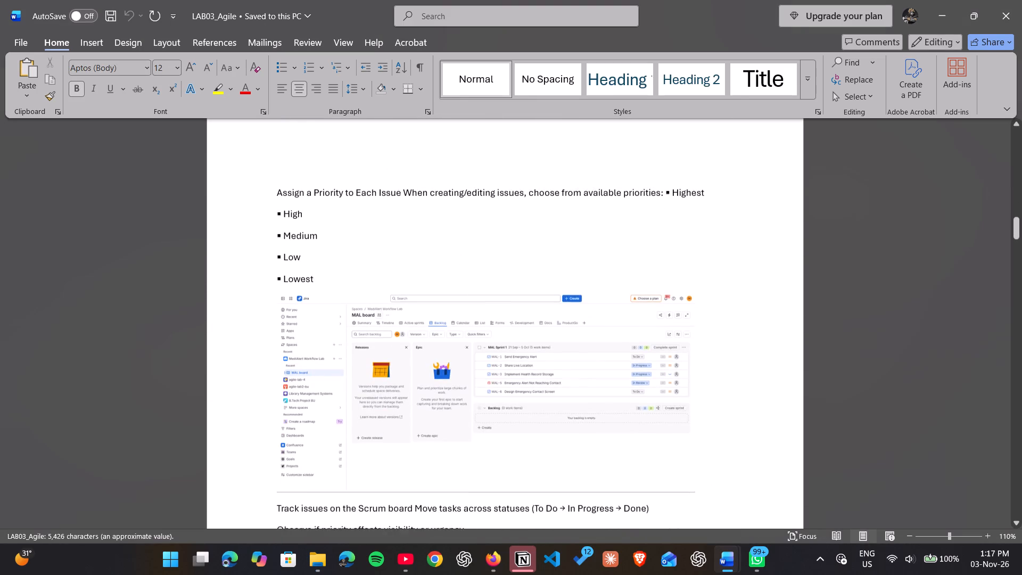
pyautogui.scroll(-4, 373, 306)
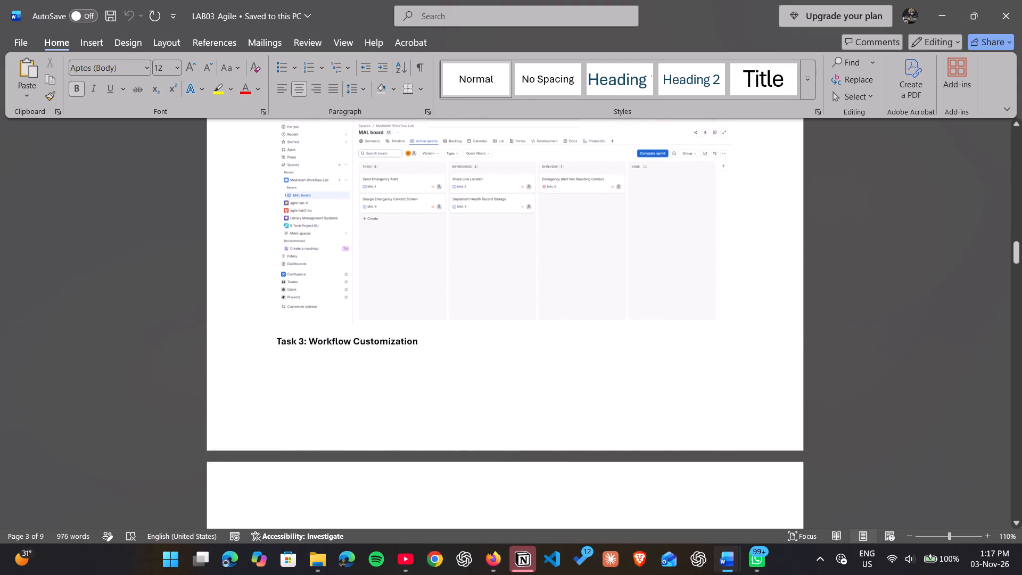
pyautogui.scroll(-5, 373, 306)
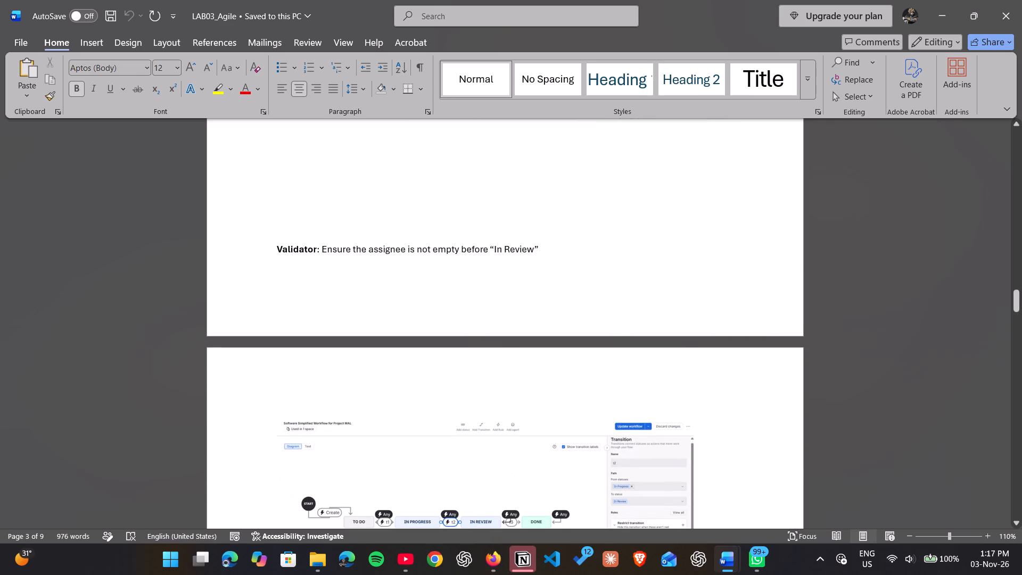
# Check the agiel_lab_2 folder in File Explorer for earlier lab files and return to the Agile_Lab folder.
pyautogui.click(318, 567)
pyautogui.click(364, 28)
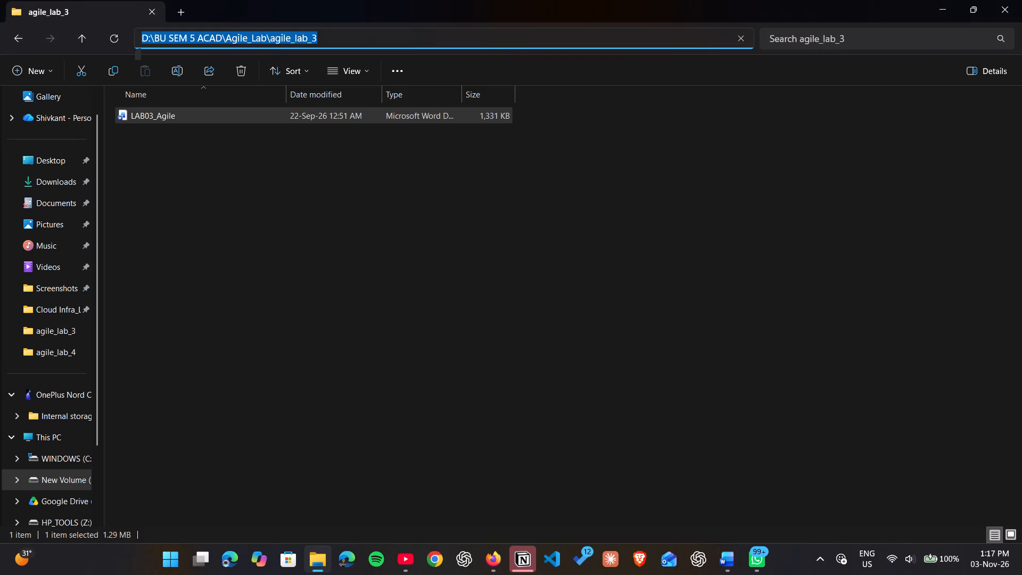
pyautogui.click(302, 388)
pyautogui.click(446, 44)
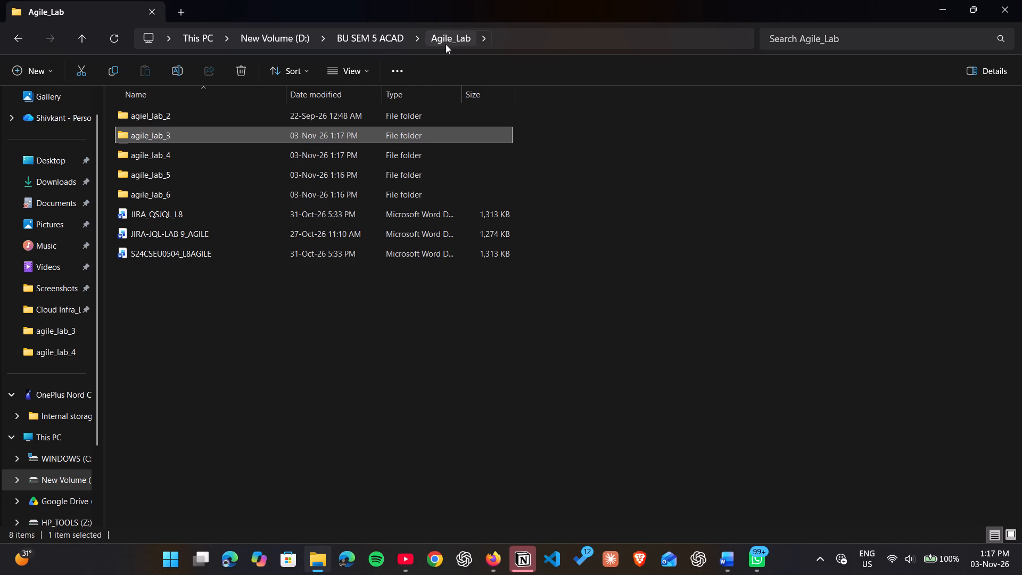
pyautogui.doubleClick(266, 123)
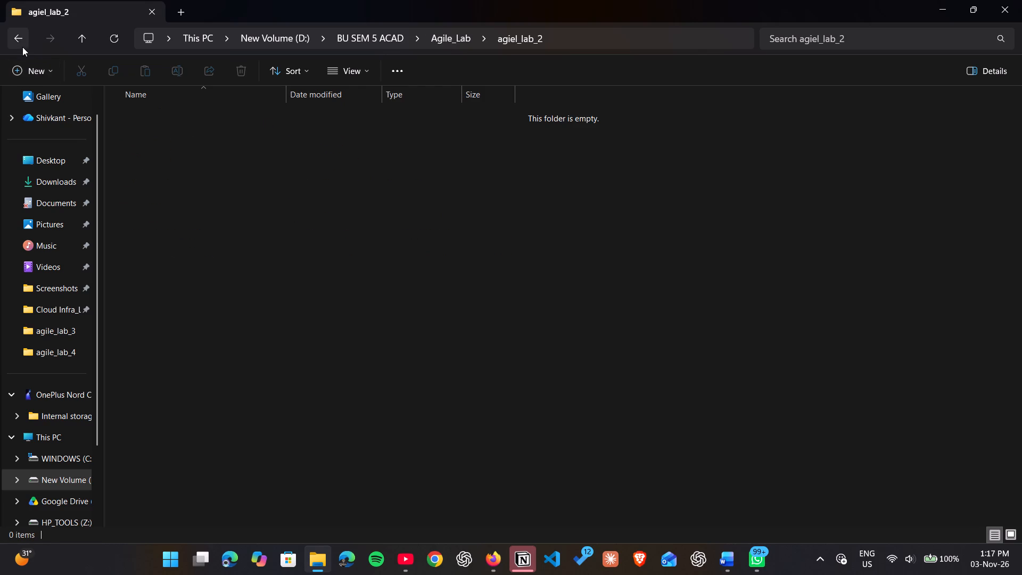
pyautogui.click(22, 47)
pyautogui.click(222, 341)
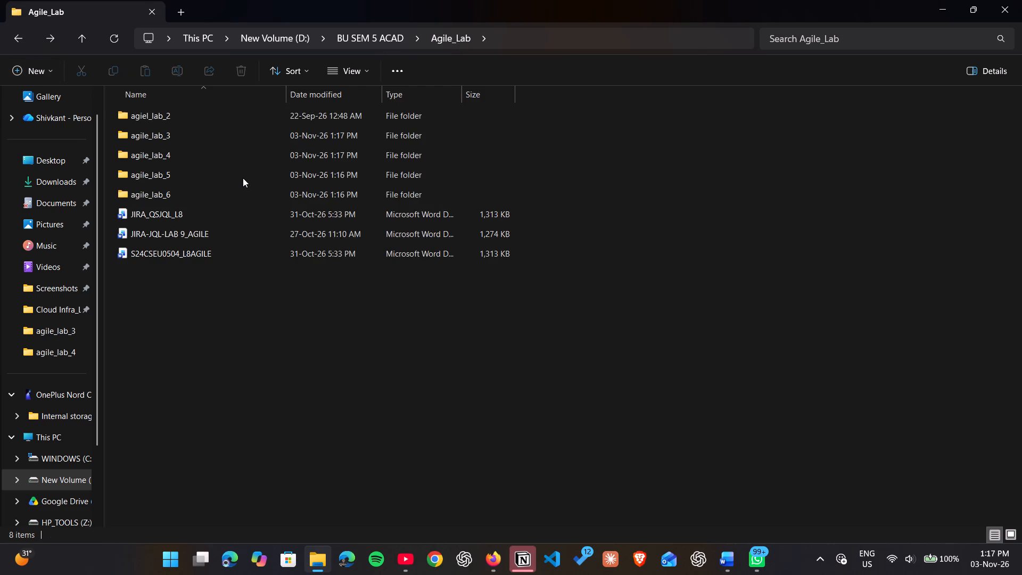